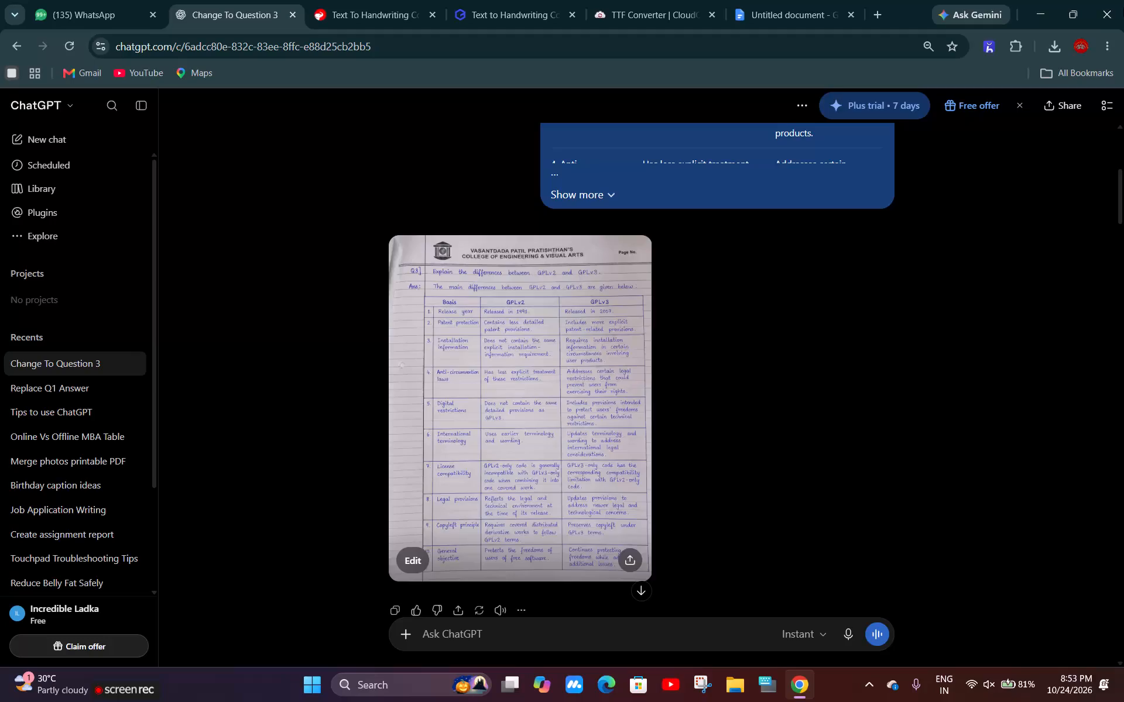
Open Canva's website in a new browser tab and sign in with one of the suggested Google accounts.
click(882, 13)
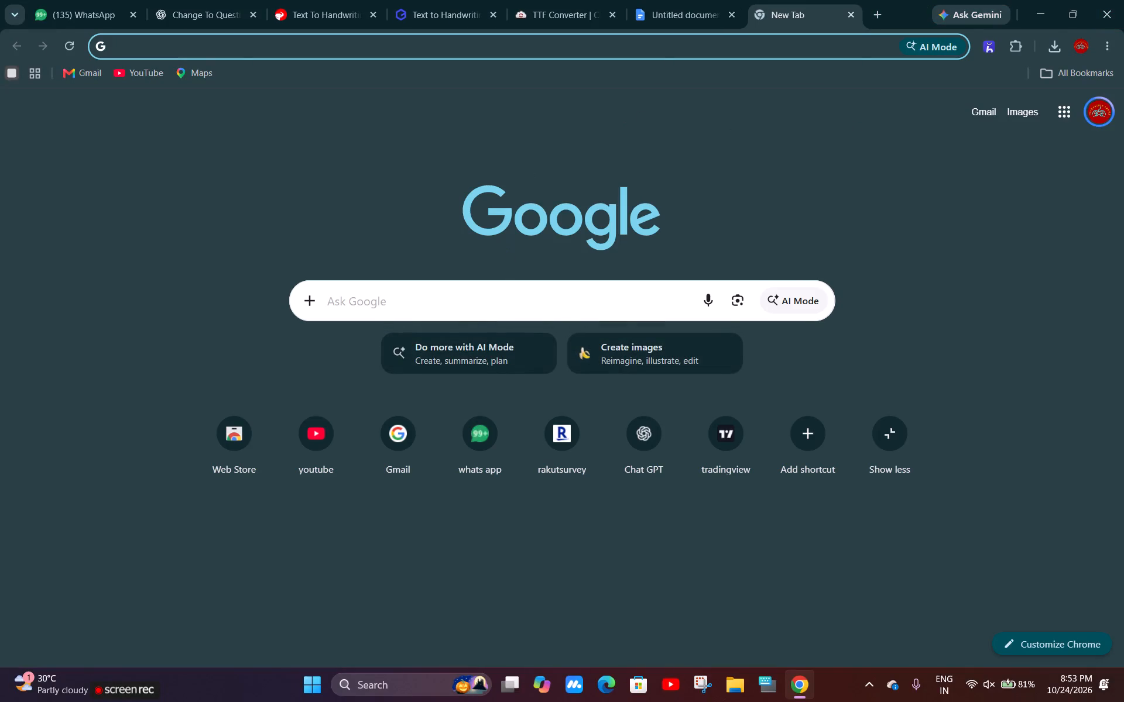
text(canva)
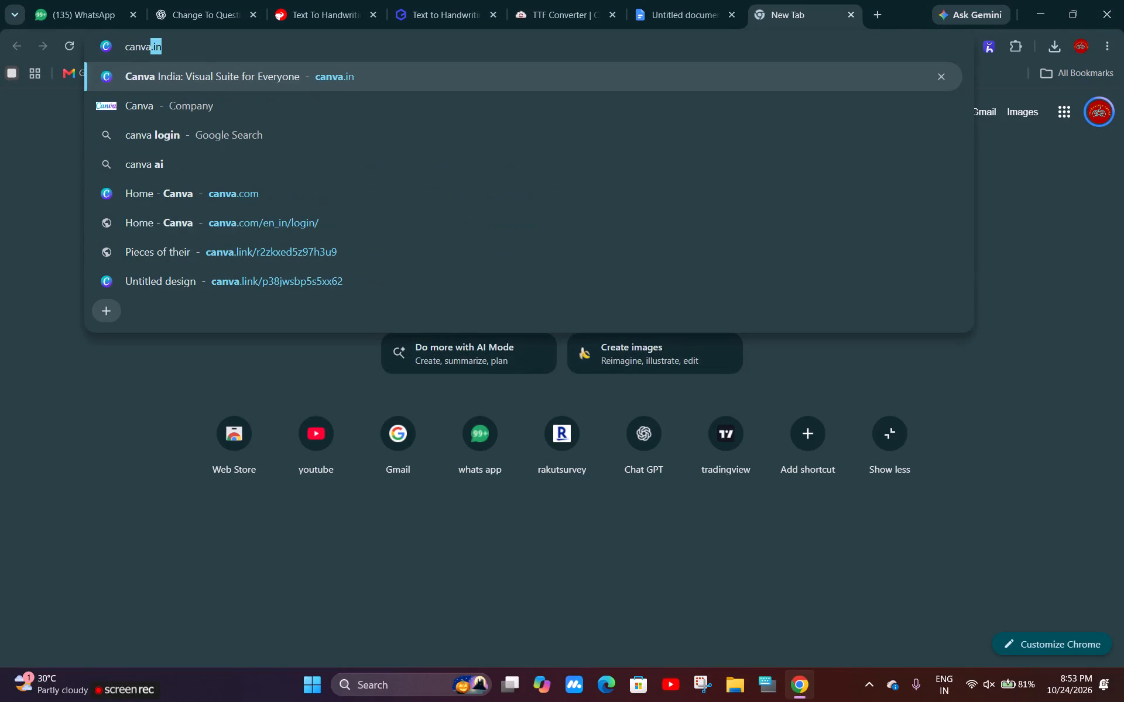
key(Return)
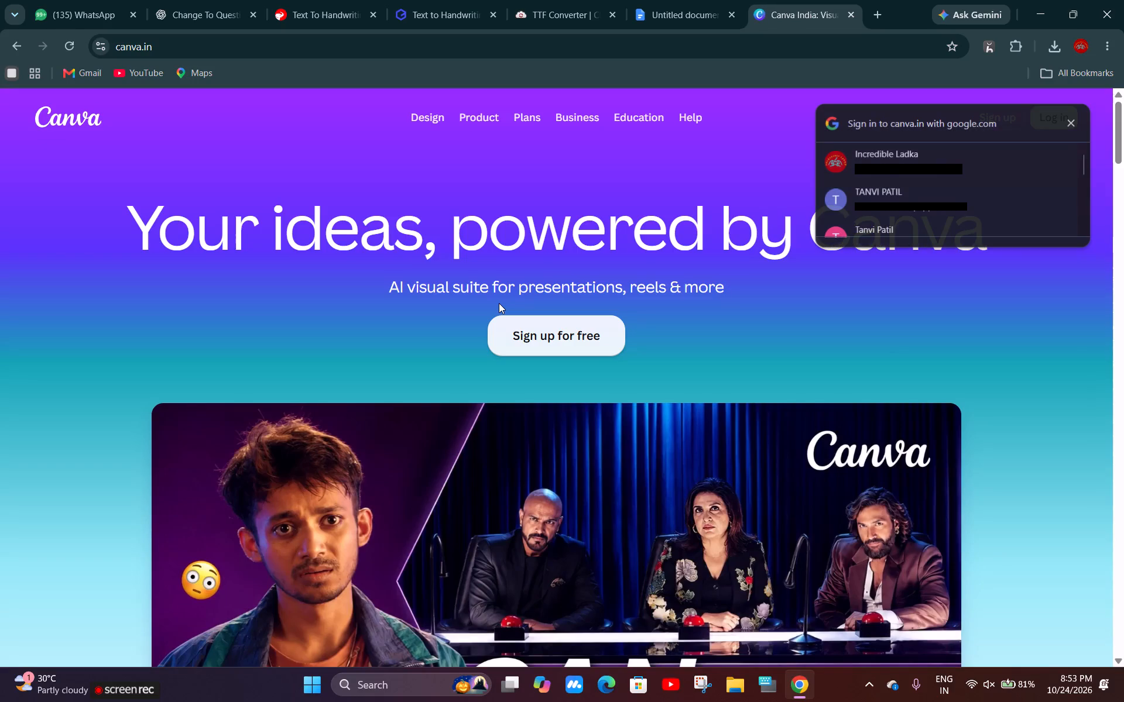
click(499, 303)
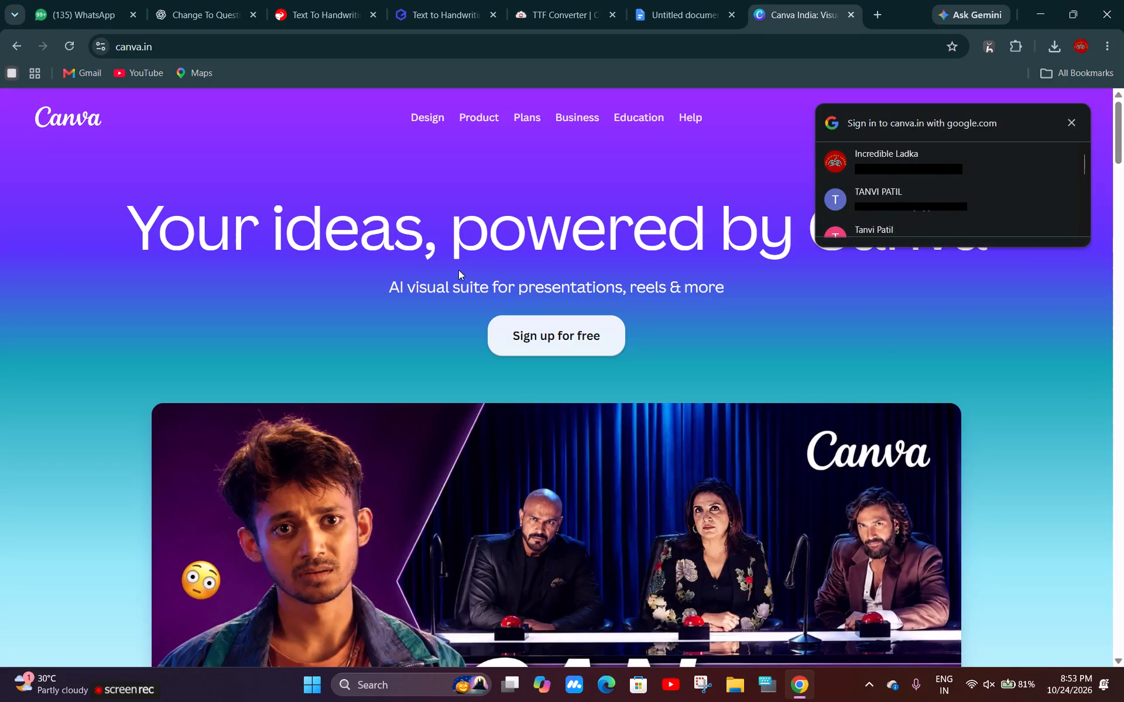
right_click(454, 264)
right_click(454, 264)
click(454, 264)
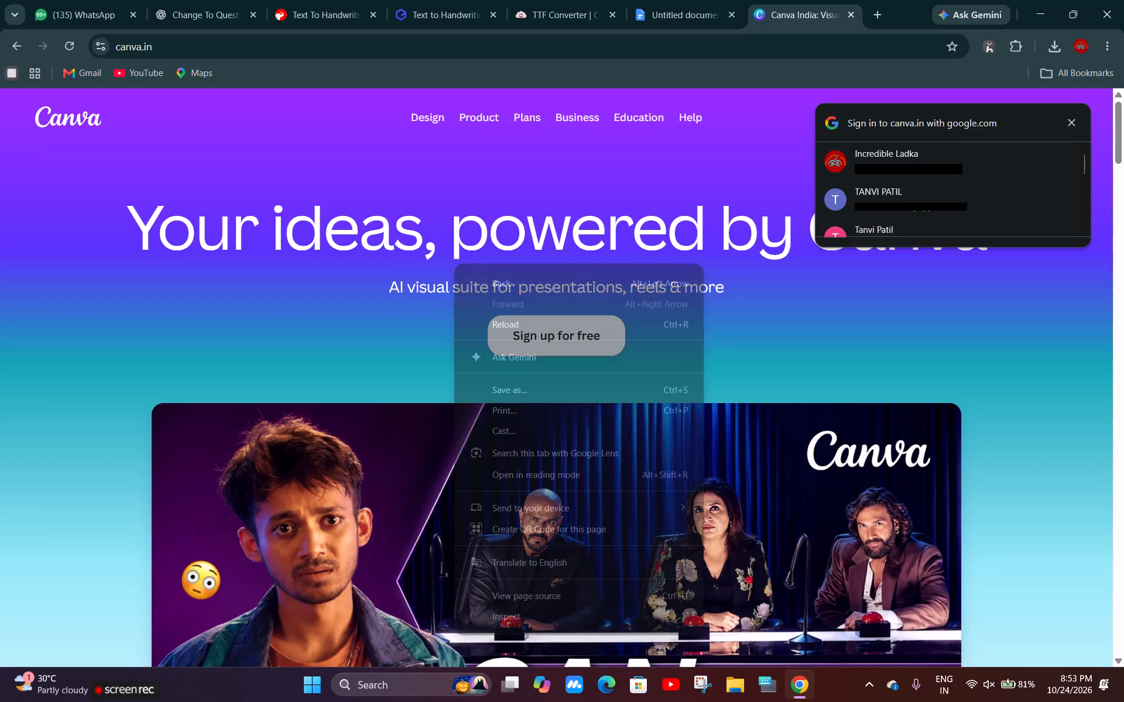
right_click(454, 264)
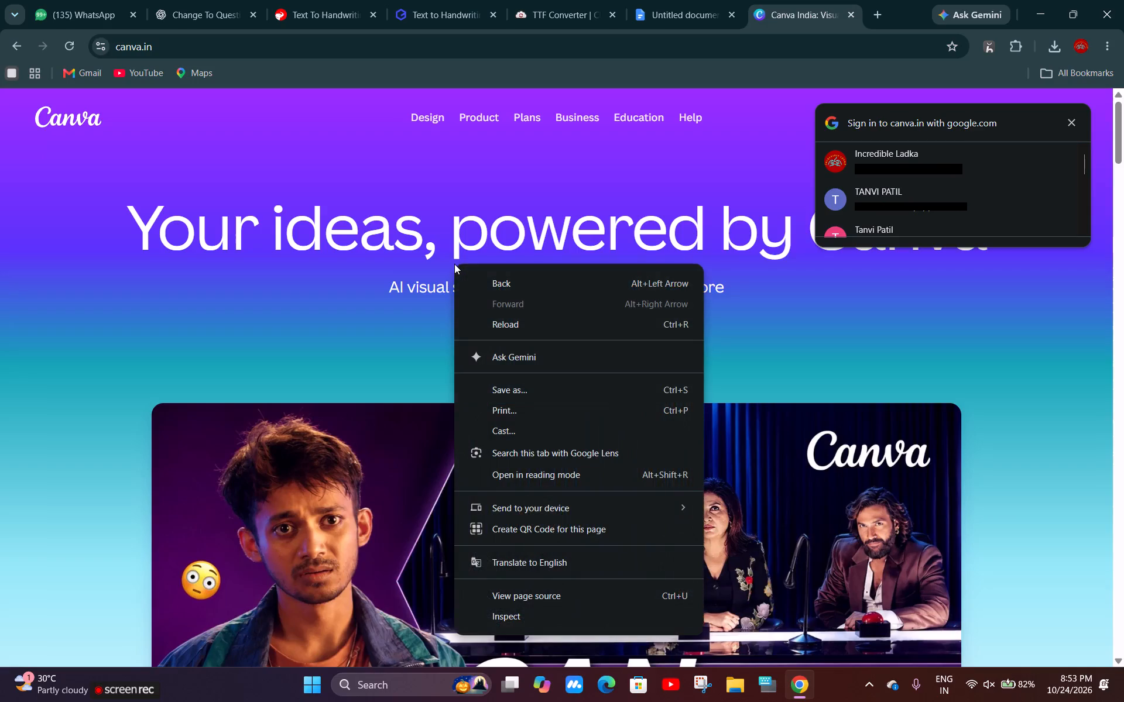
click(950, 204)
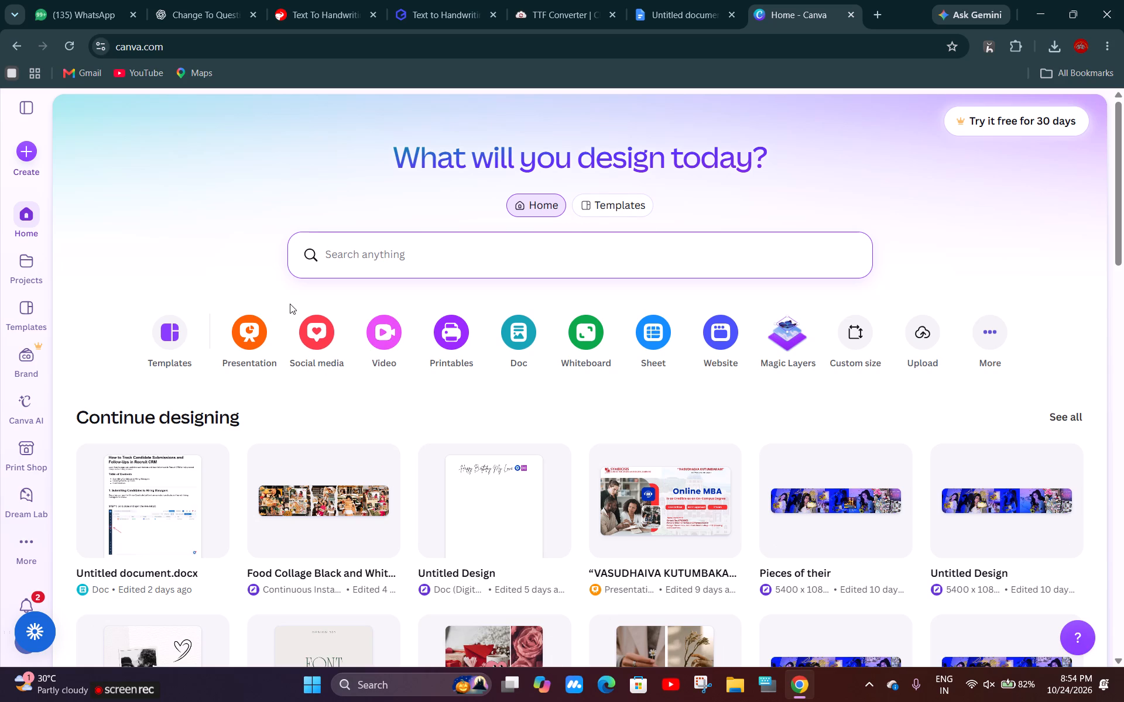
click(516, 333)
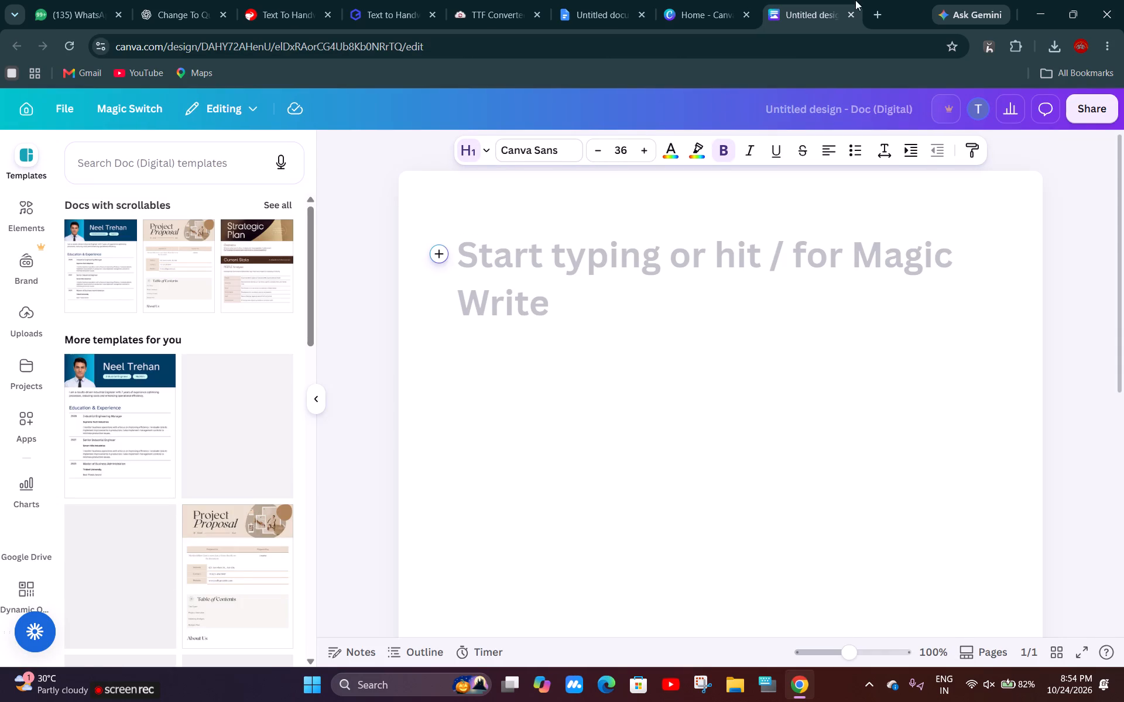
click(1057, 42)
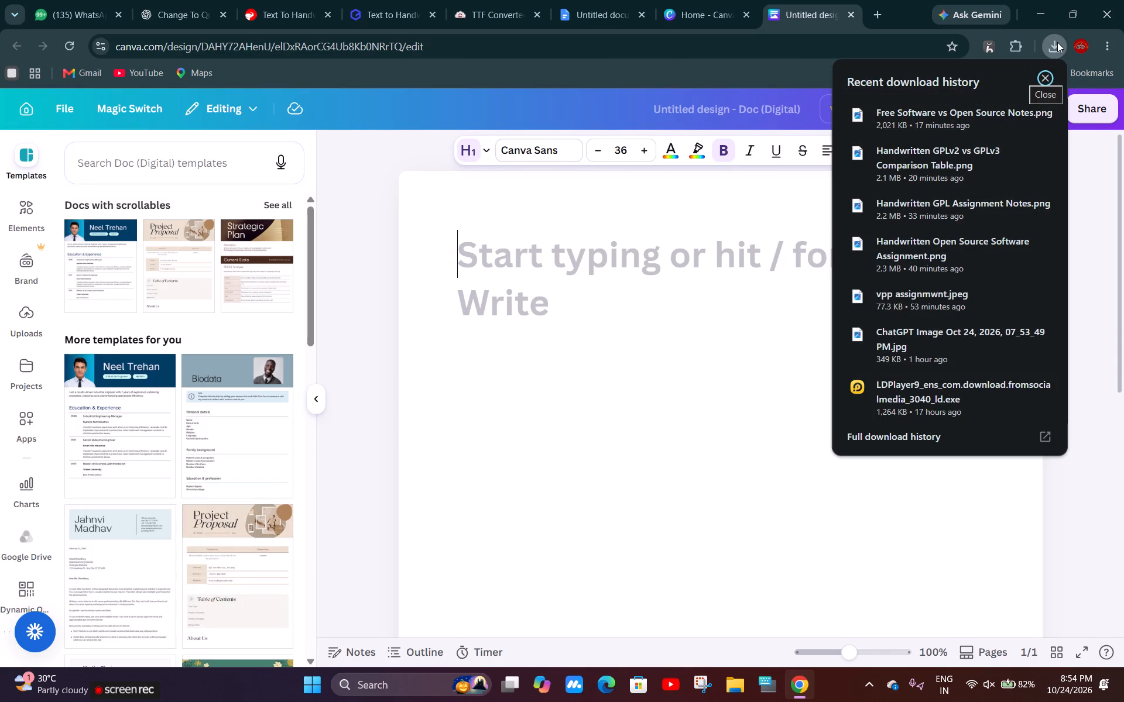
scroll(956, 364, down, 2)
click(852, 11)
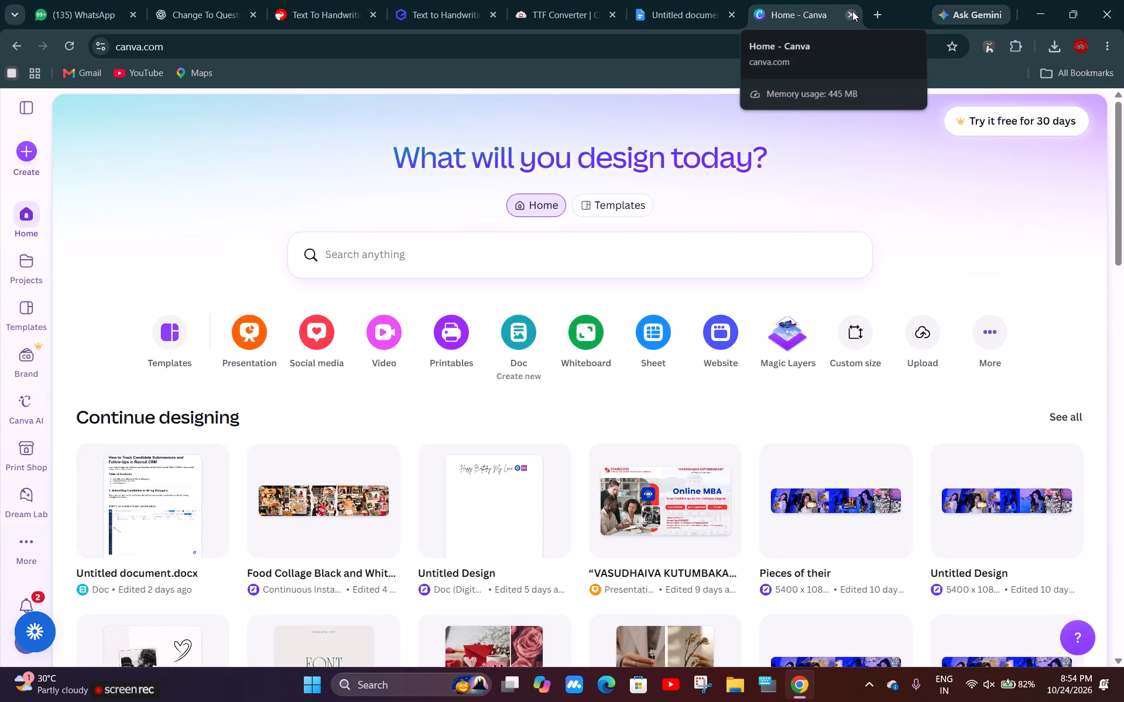
Start a new Canva design and choose the custom size option.
click(30, 156)
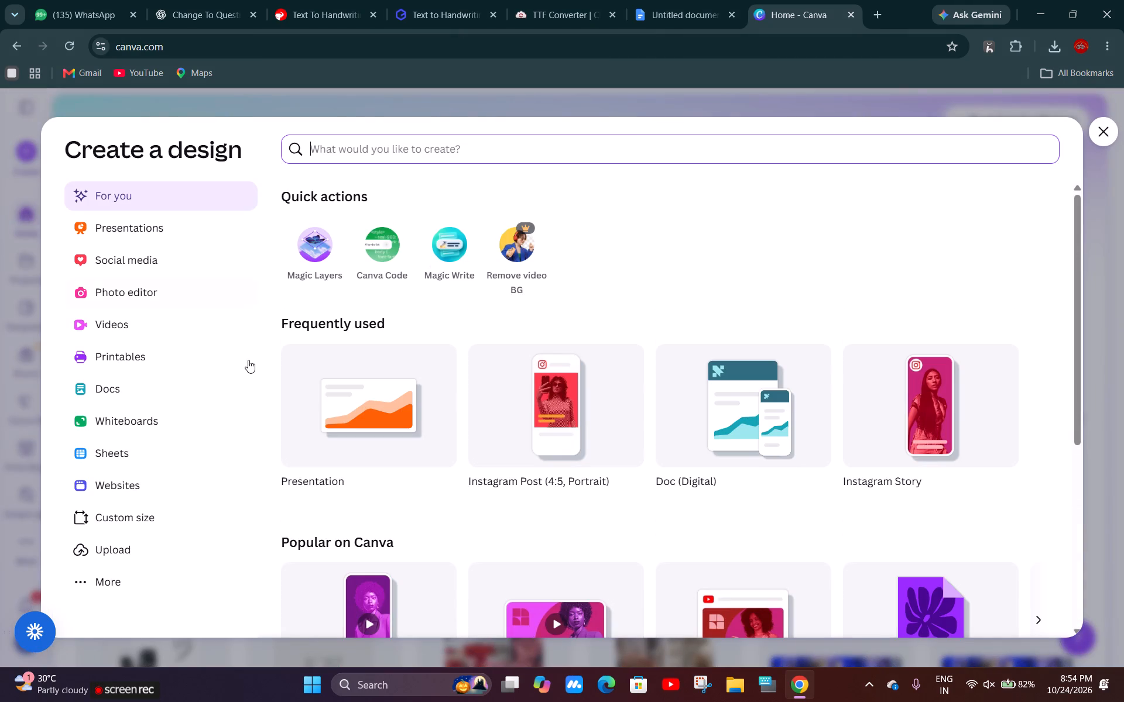
scroll(251, 364, down, 5)
scroll(447, 480, down, 1)
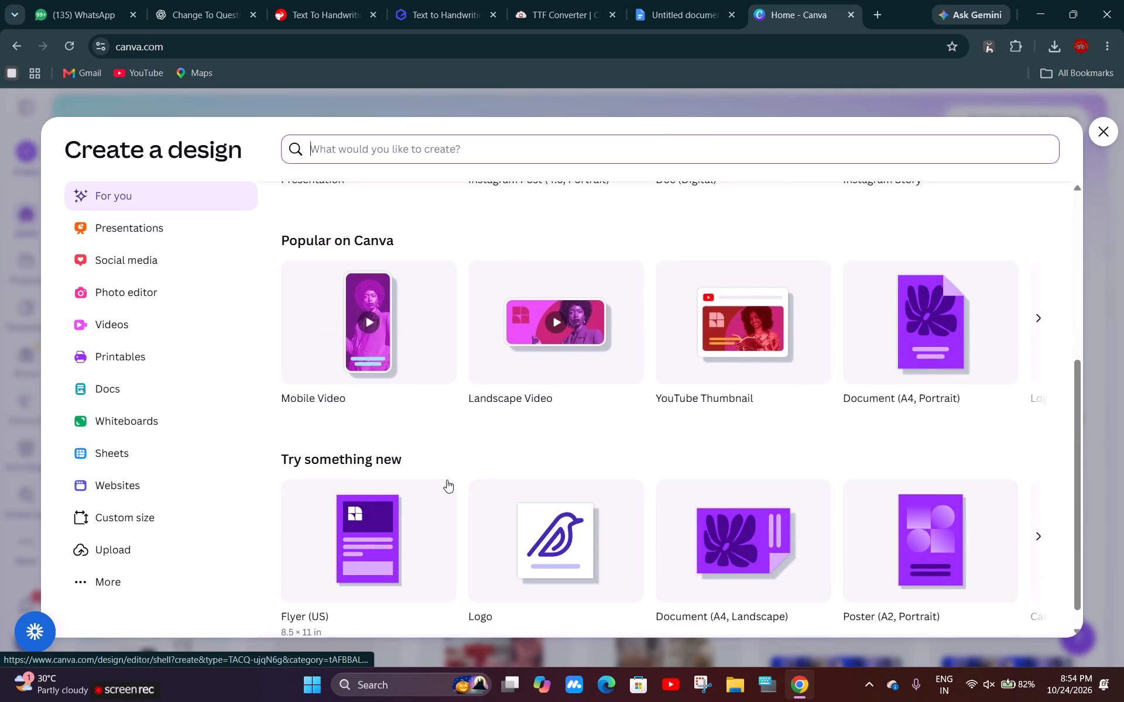
scroll(447, 480, down, 2)
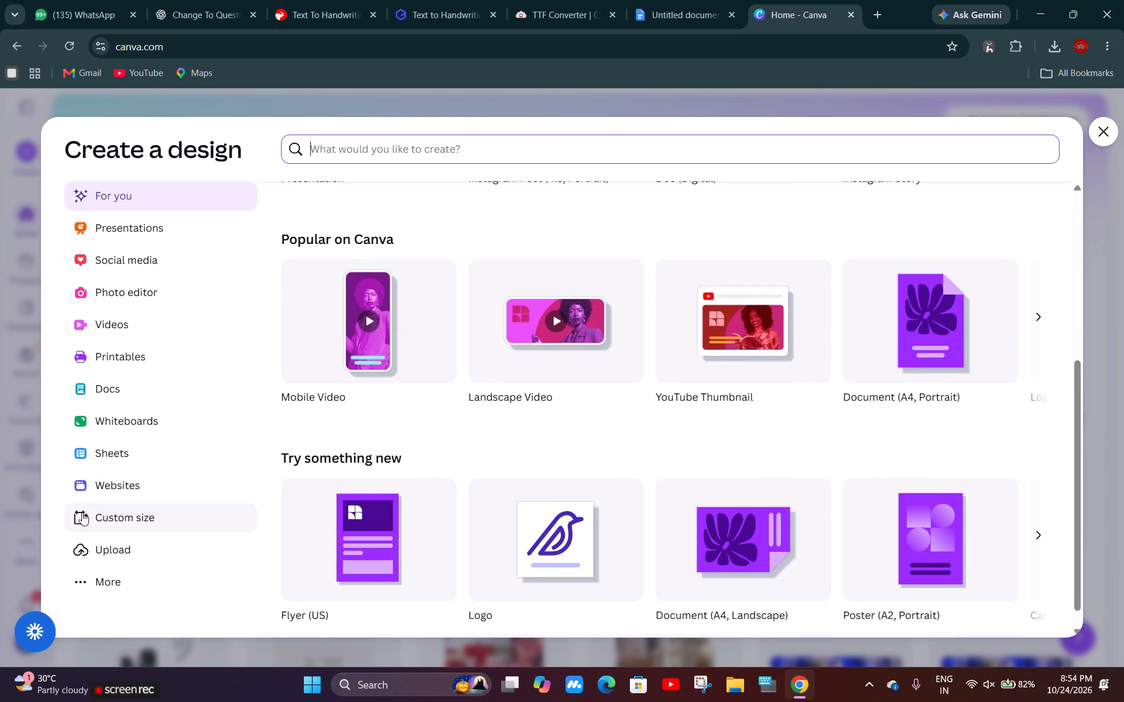
click(82, 512)
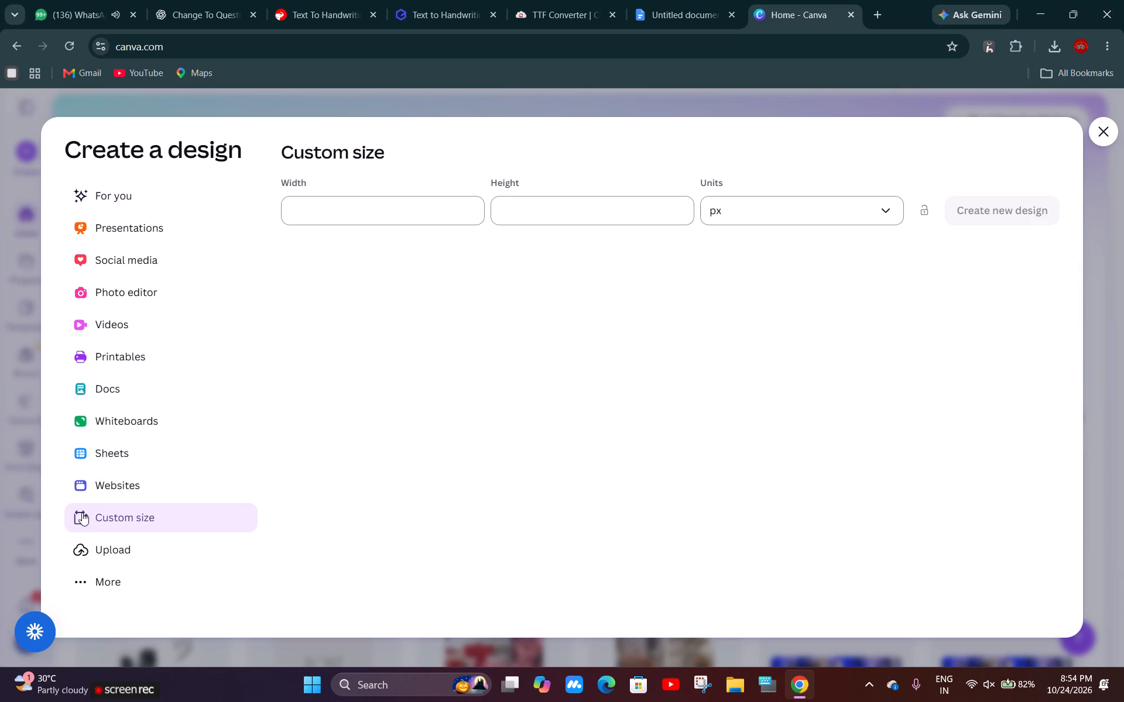
Search Google in a new browser tab for "size of a4 in px".
click(875, 14)
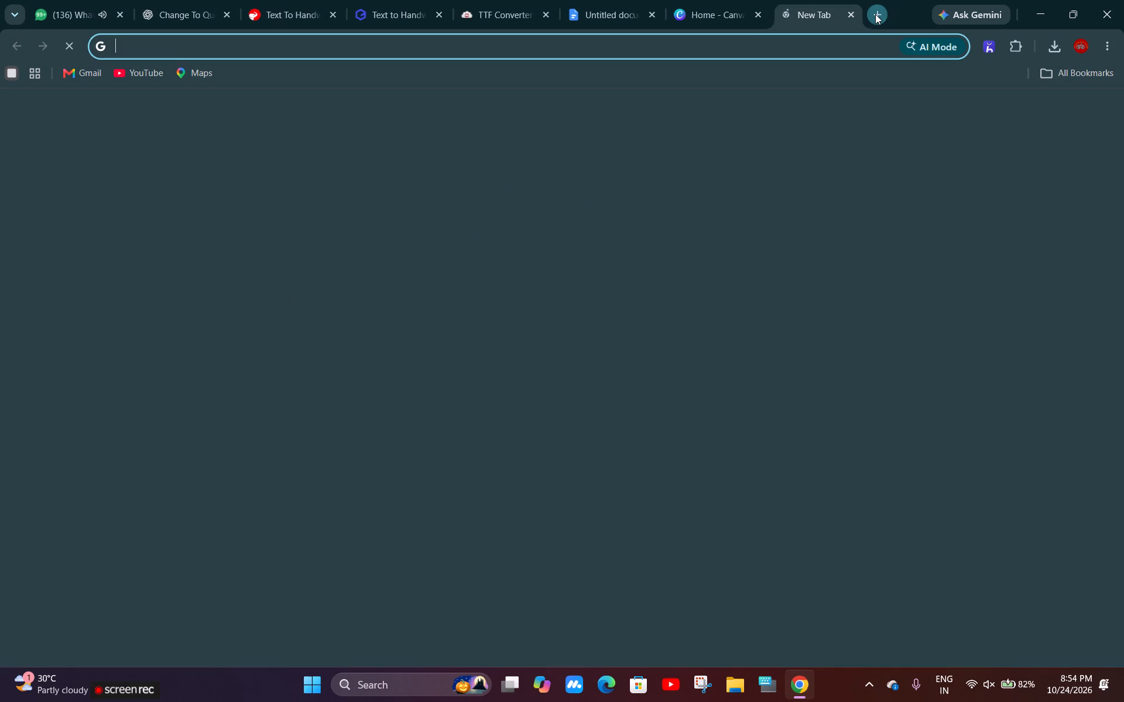
click(560, 302)
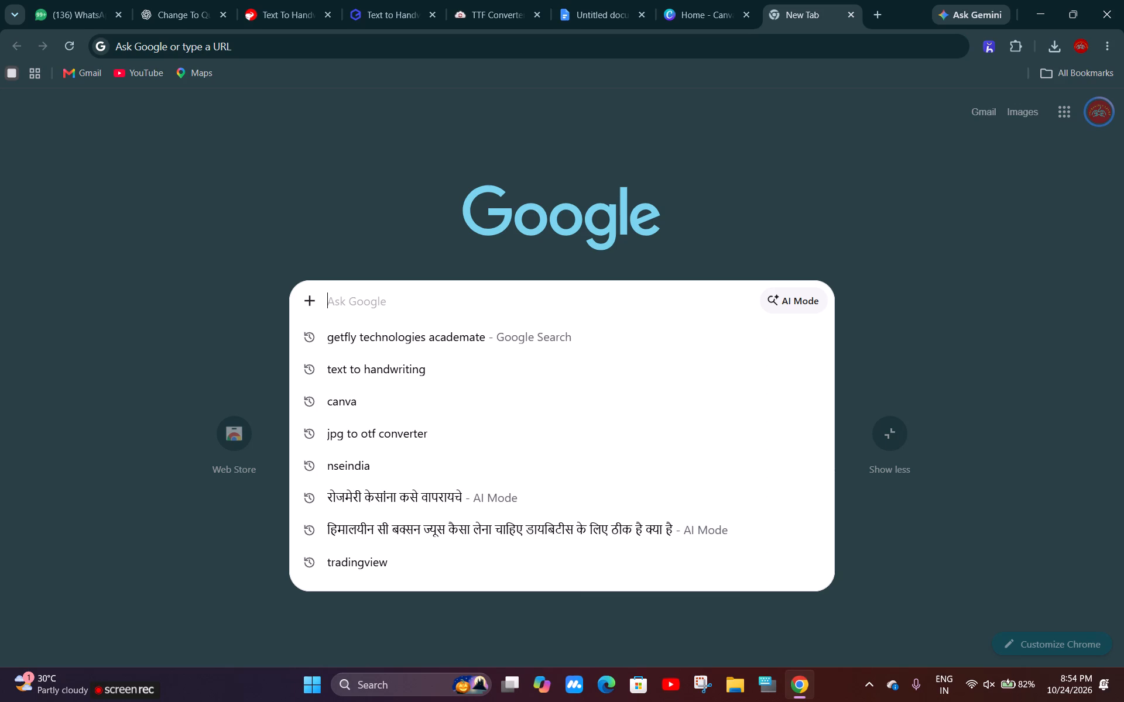
text(size of a4 in px)
key(Return)
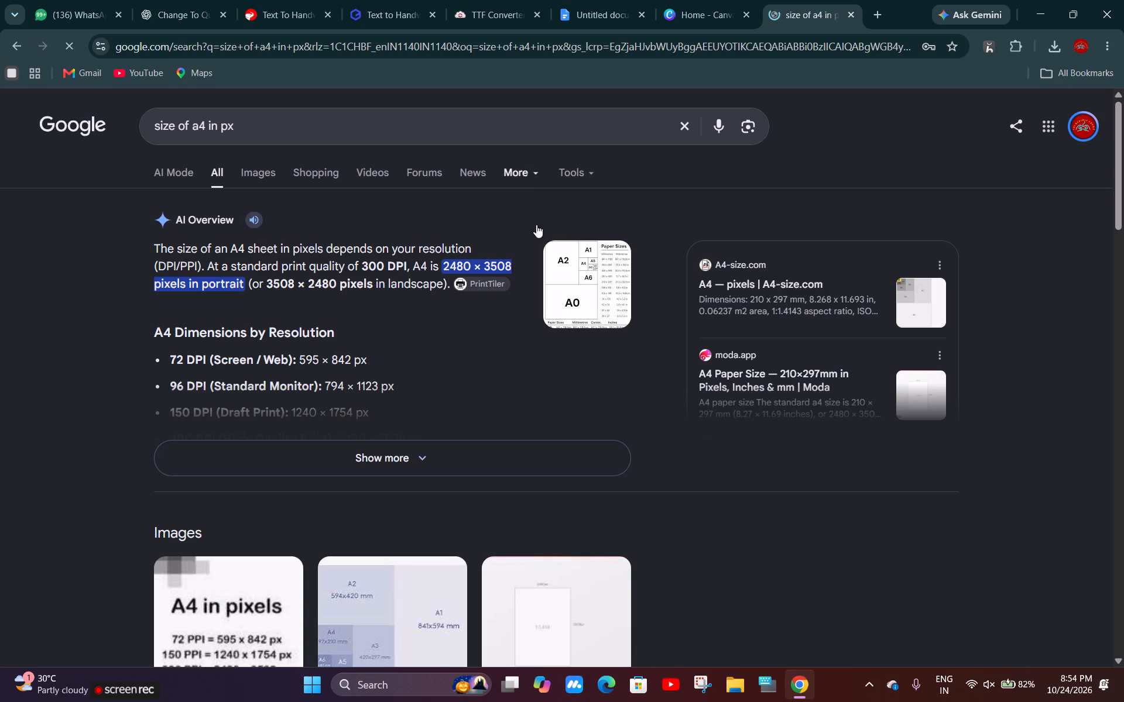
Back in Canva, create a custom-size design 2480 px wide and 3508 px high, checking the A4 search result for the dimensions.
click(683, 0)
click(381, 209)
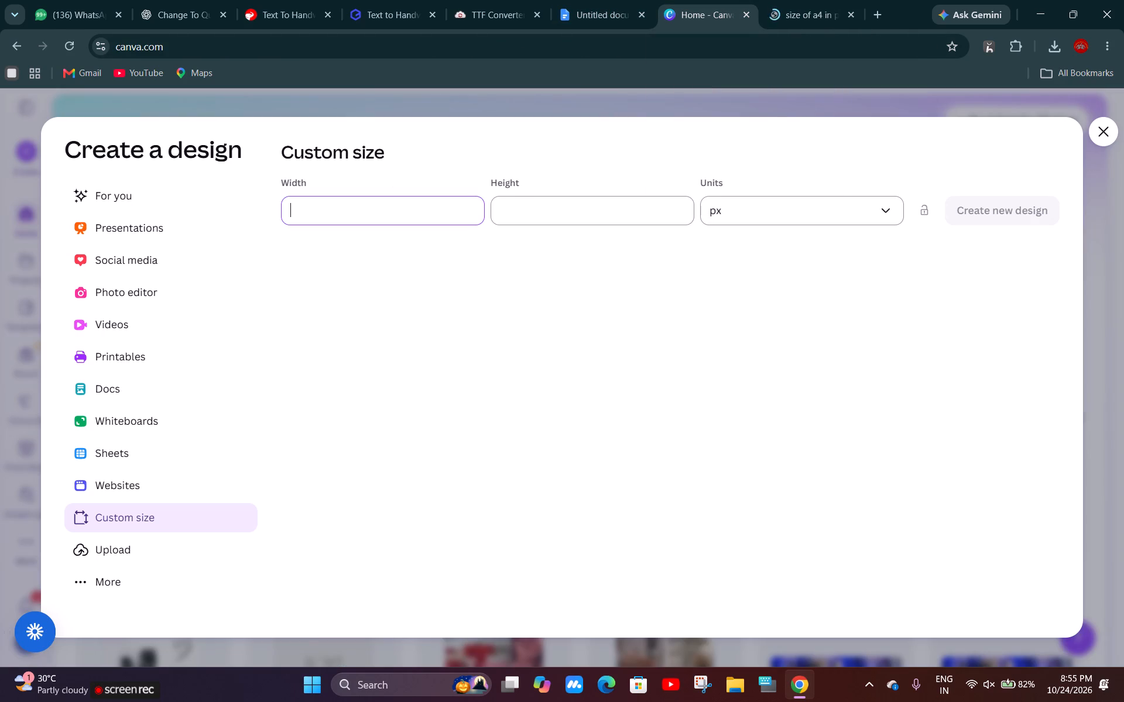
text(2480)
click(810, 3)
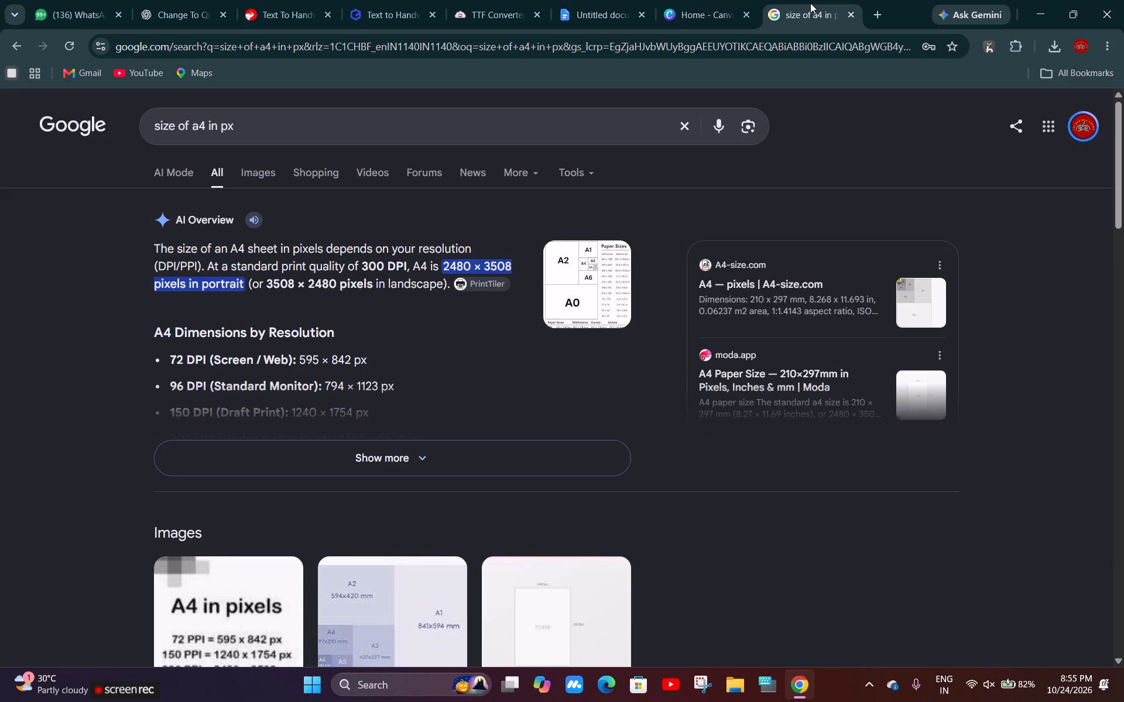
click(707, 0)
click(590, 222)
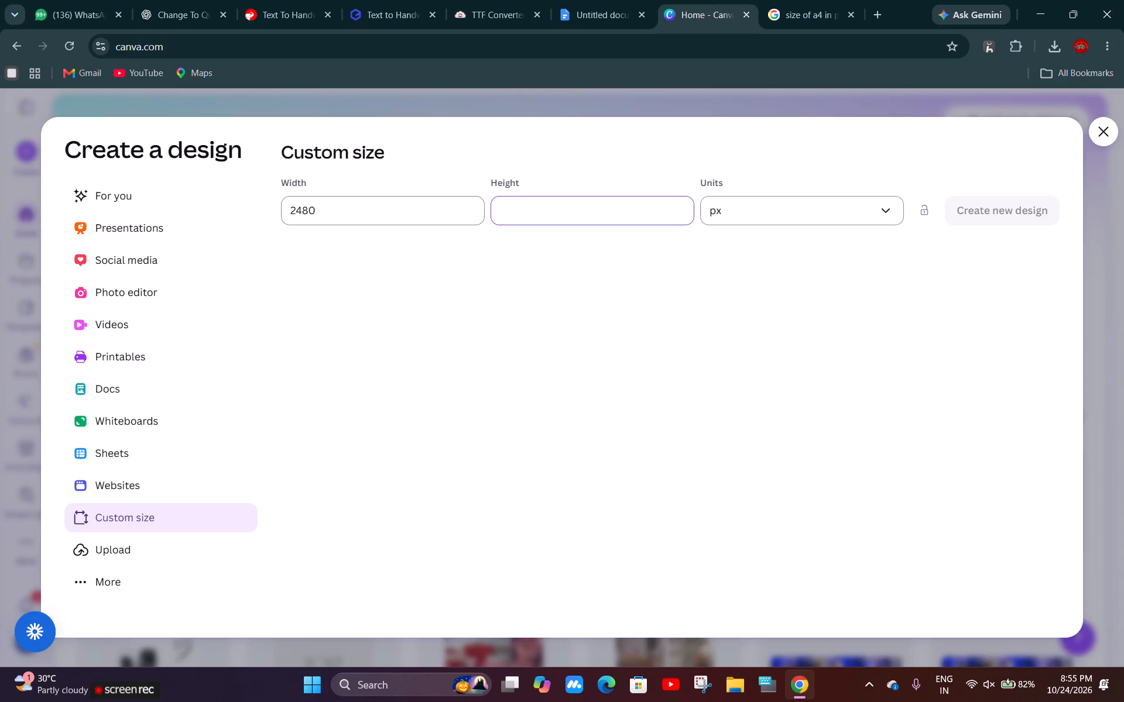
key(3)
text(508)
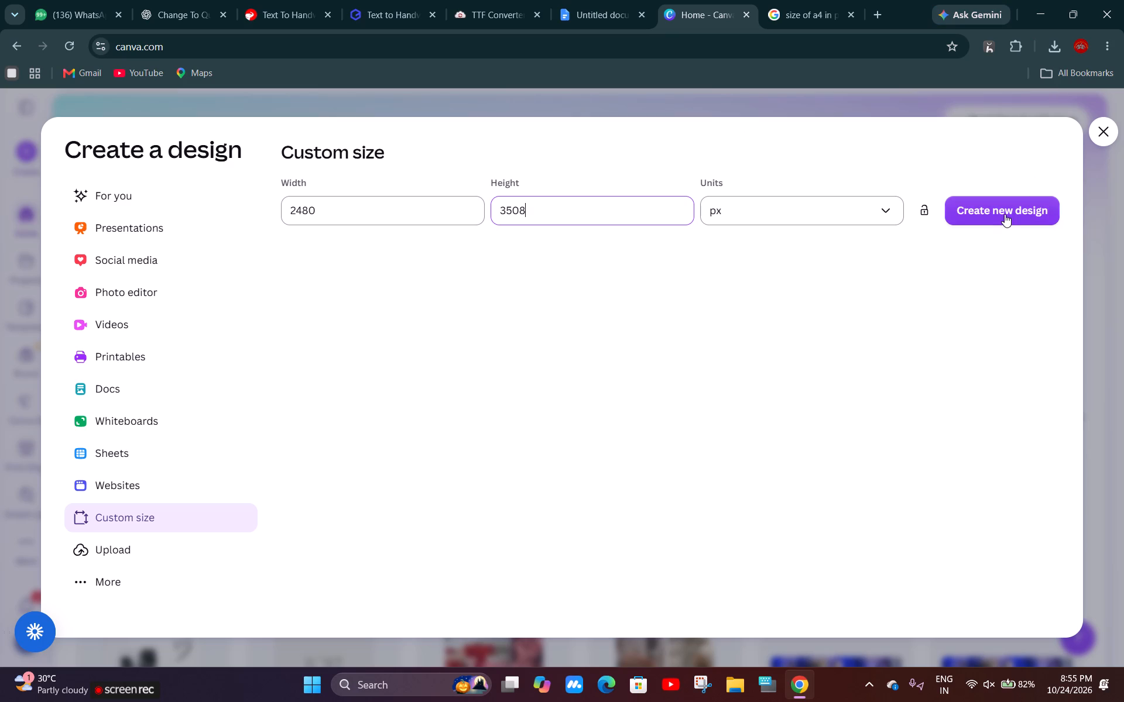
click(1003, 215)
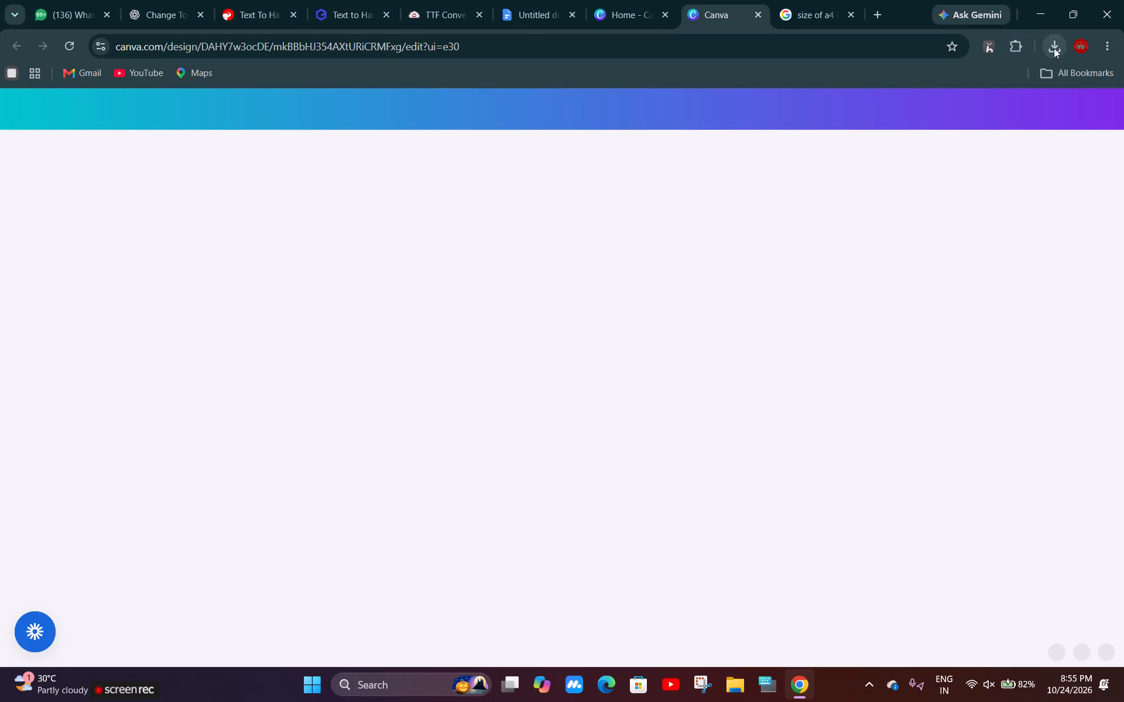
Place the downloaded image "Handwritten Open Source Software Assignment.png" on the blank page.
click(1054, 48)
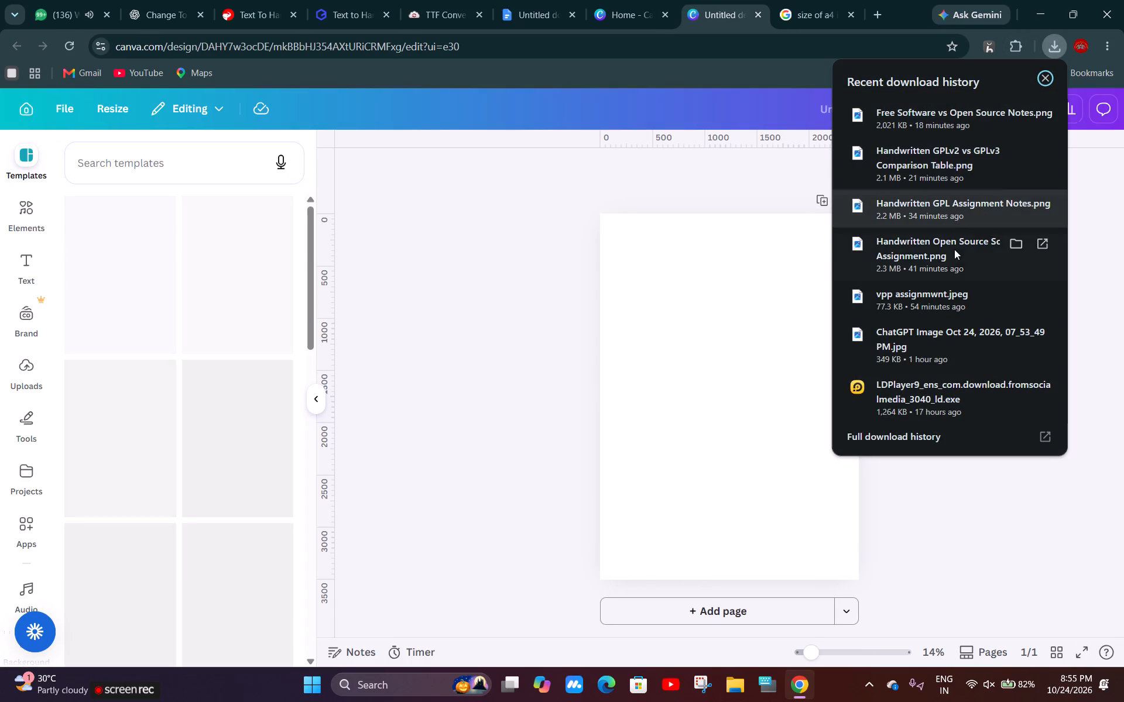
drag(952, 256, 873, 195)
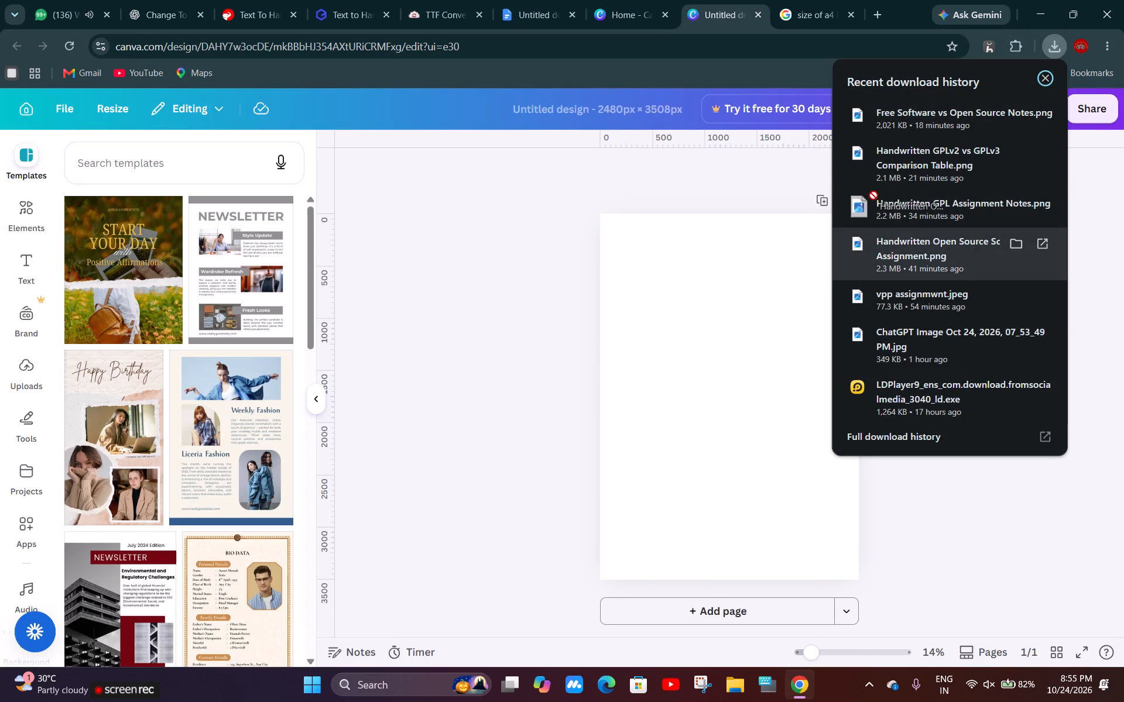
drag(873, 195, 694, 310)
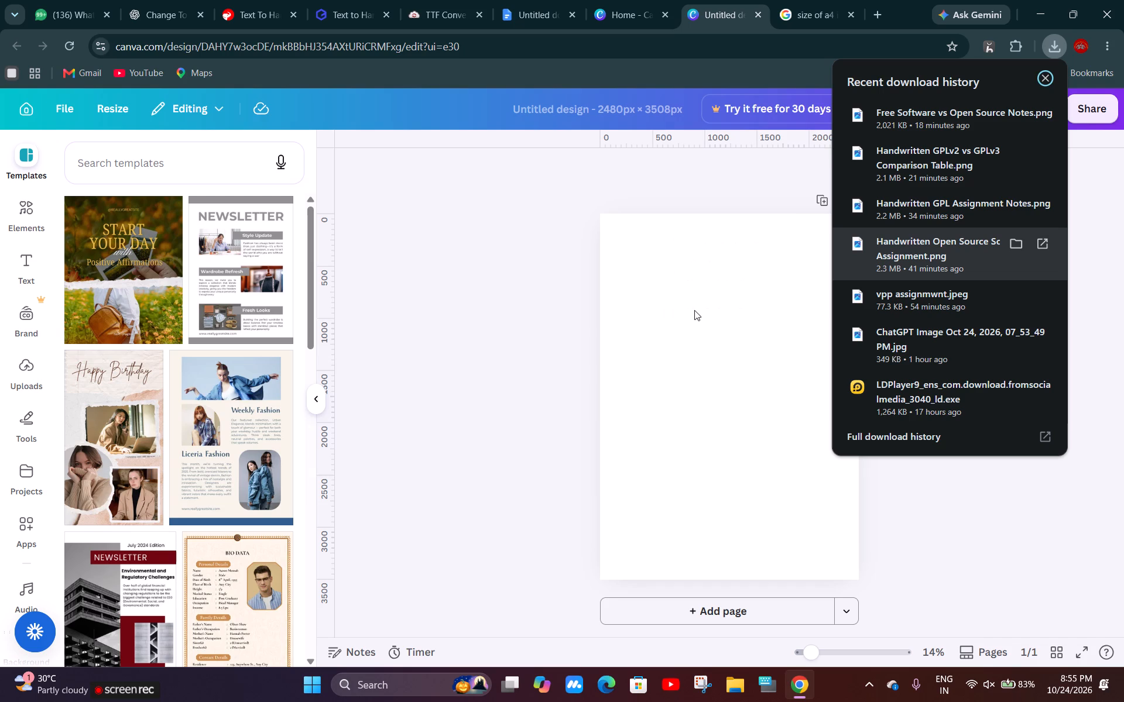
click(977, 530)
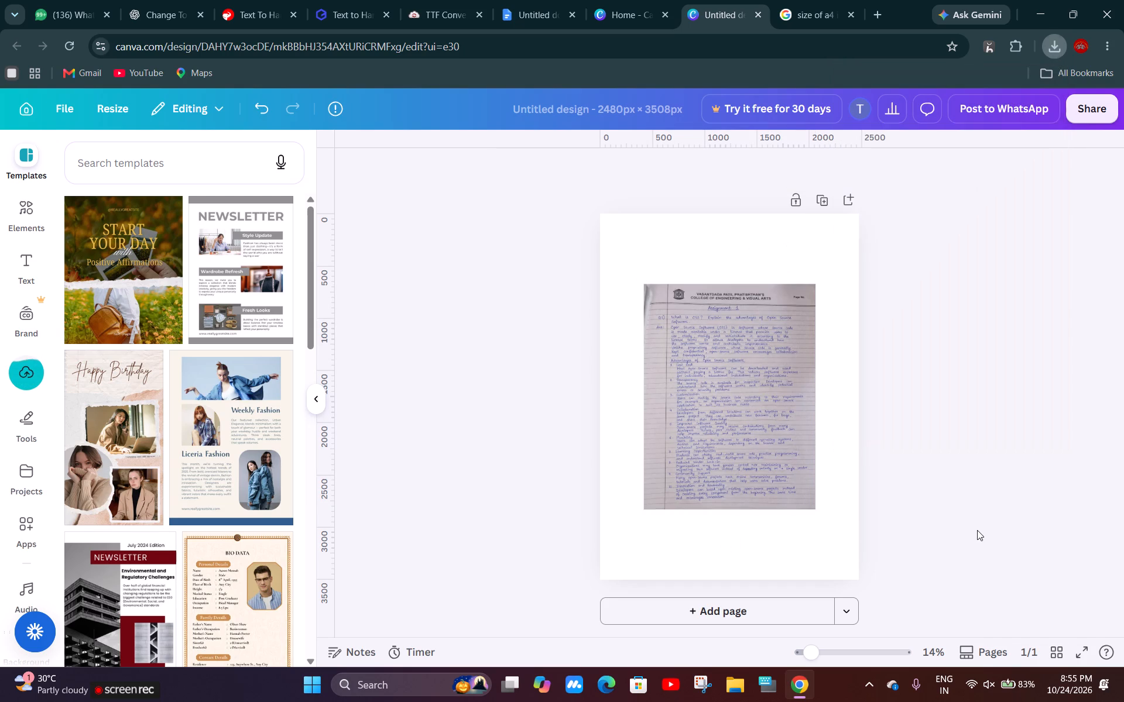
Reposition and enlarge the handwritten assignment image to about 2451 × 3220 px, spanning nearly the full page width.
click(661, 318)
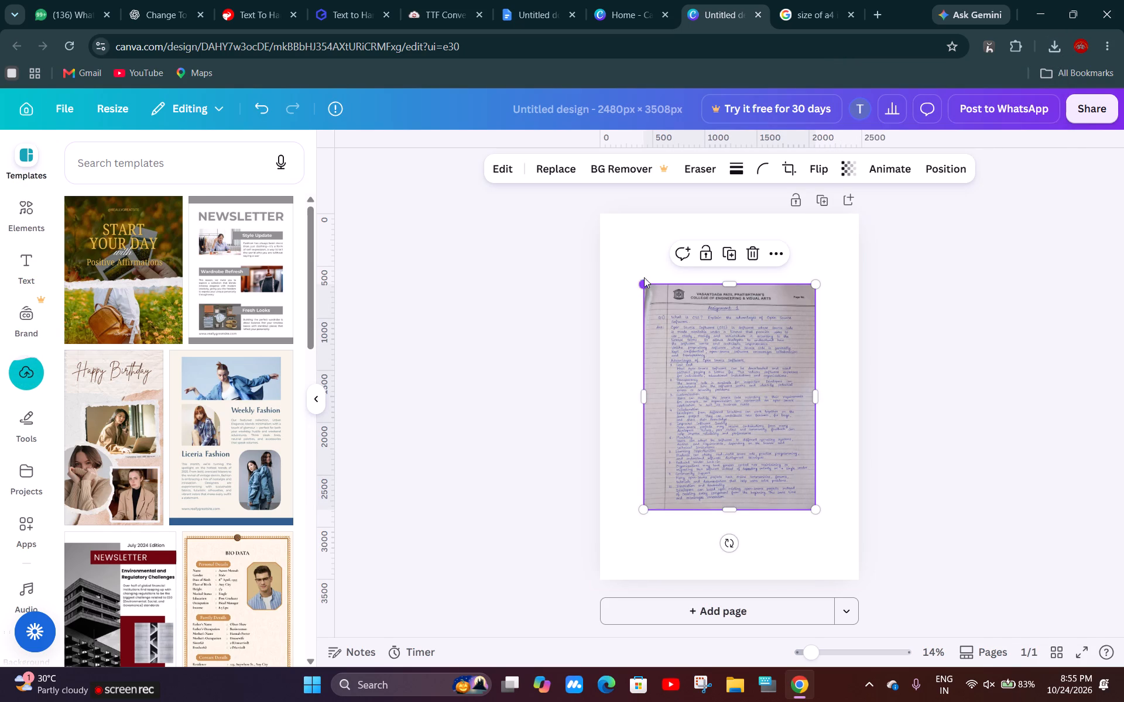
drag(646, 283, 623, 244)
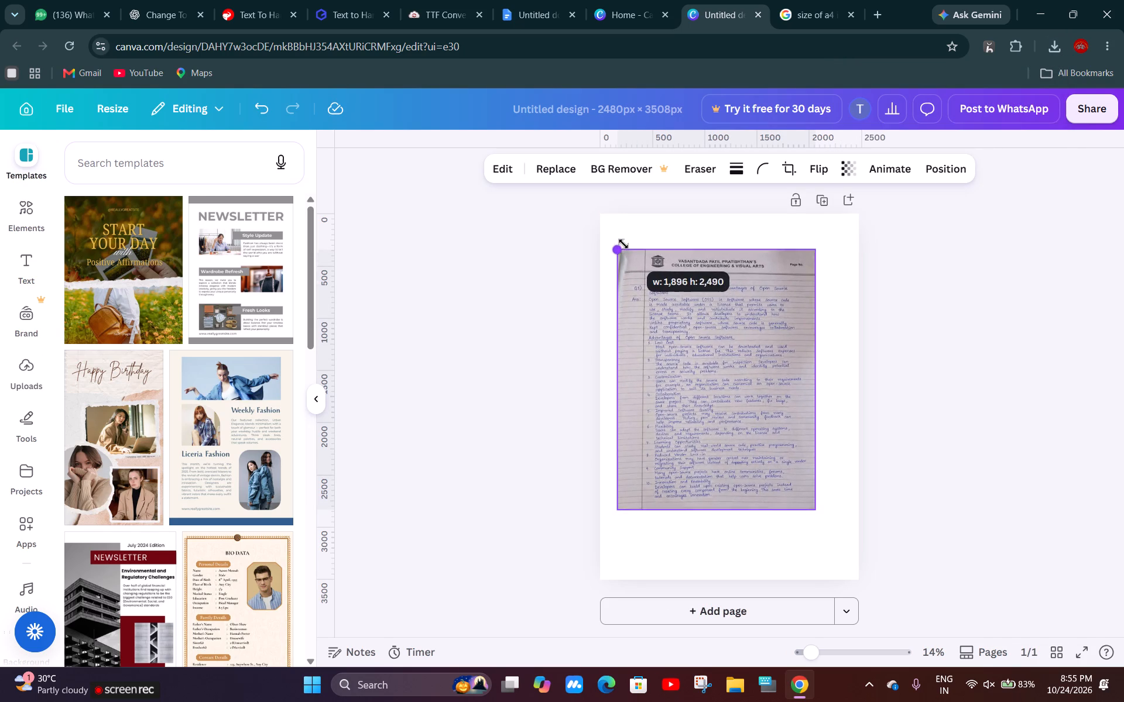
drag(623, 244, 622, 241)
drag(717, 369, 727, 372)
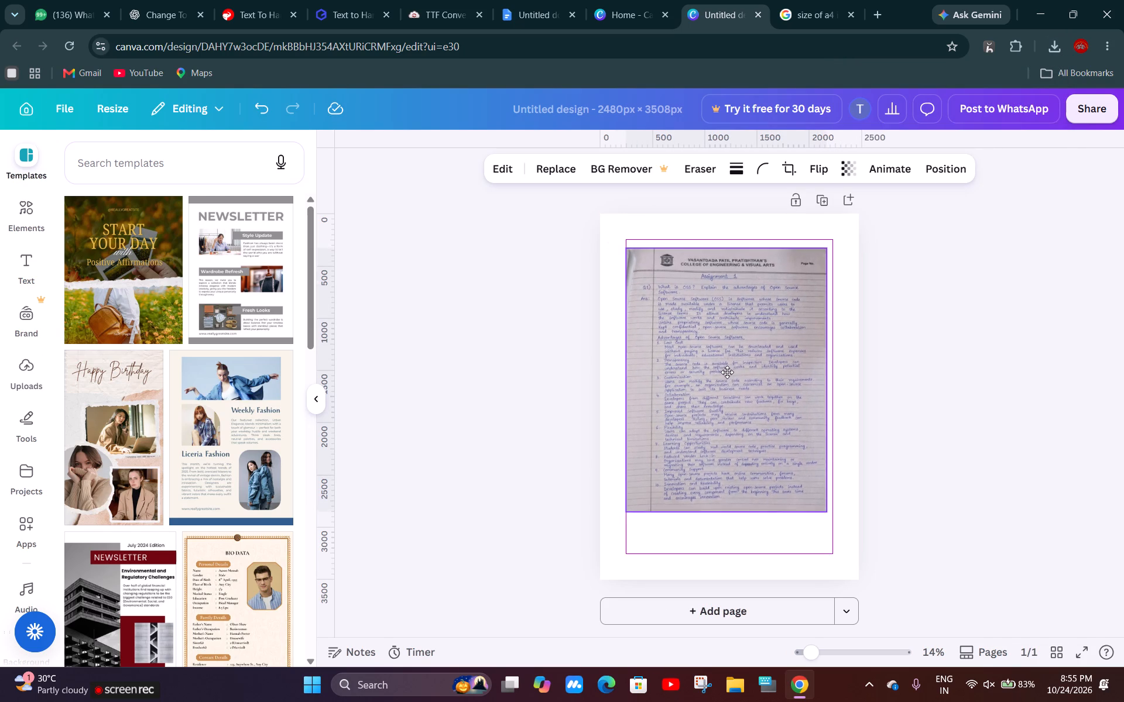
drag(727, 372, 726, 374)
drag(626, 248, 615, 219)
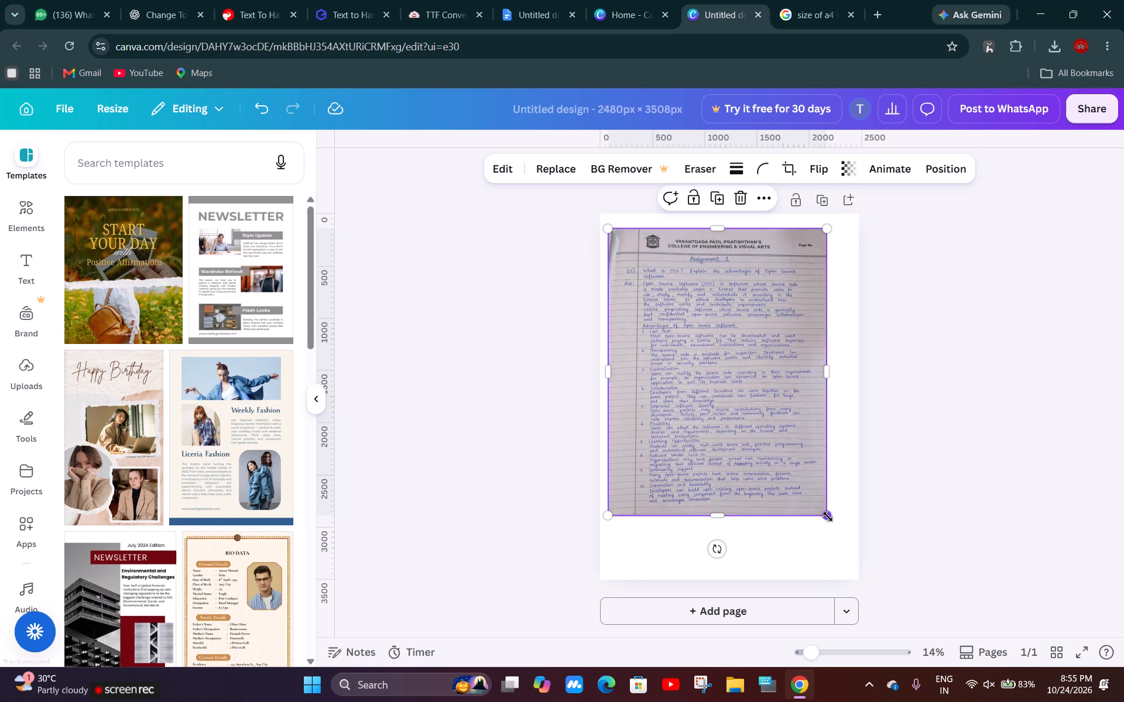
drag(826, 516, 847, 558)
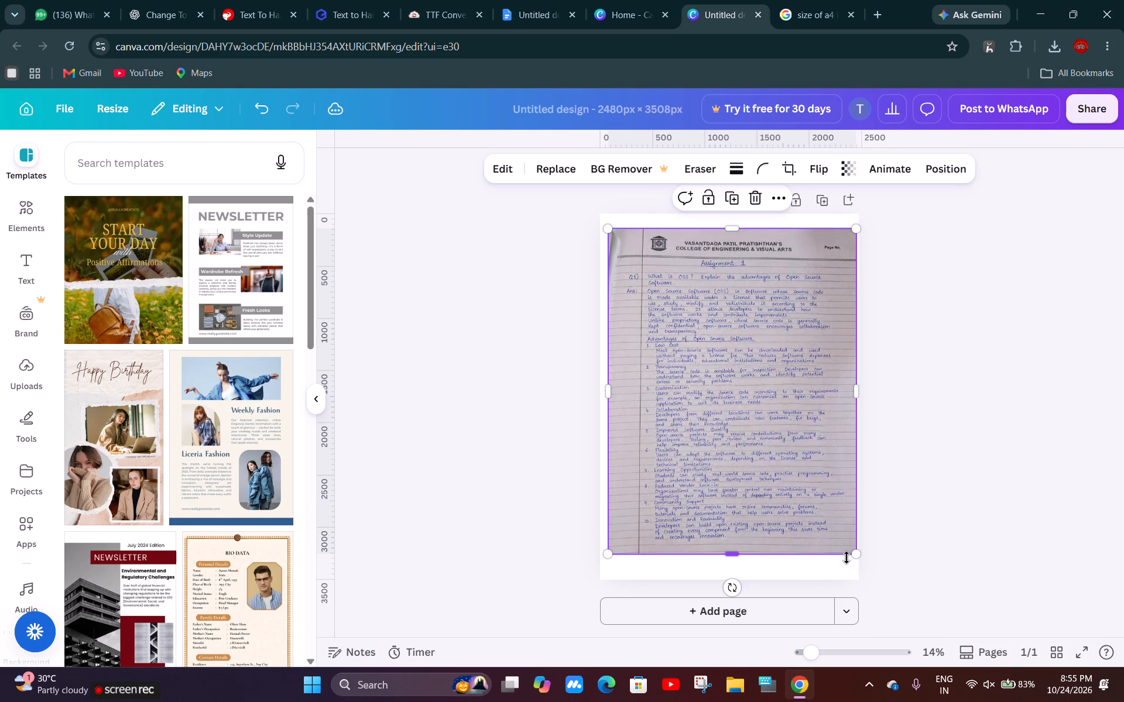
drag(609, 556, 595, 566)
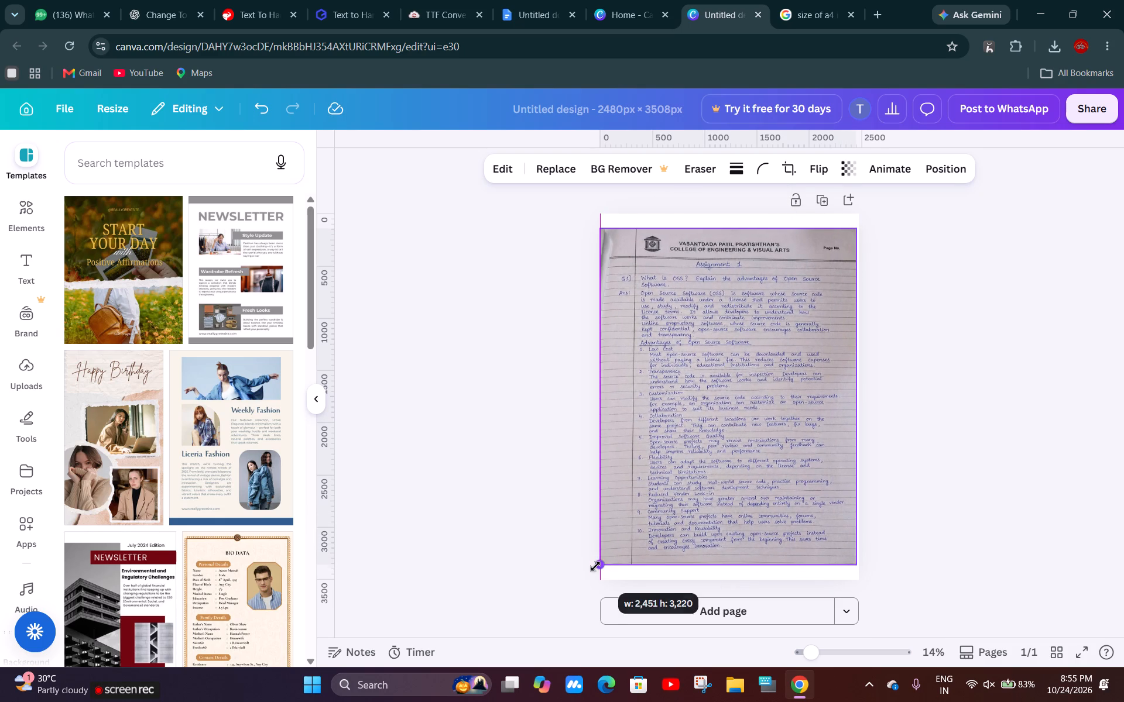
drag(595, 566, 595, 567)
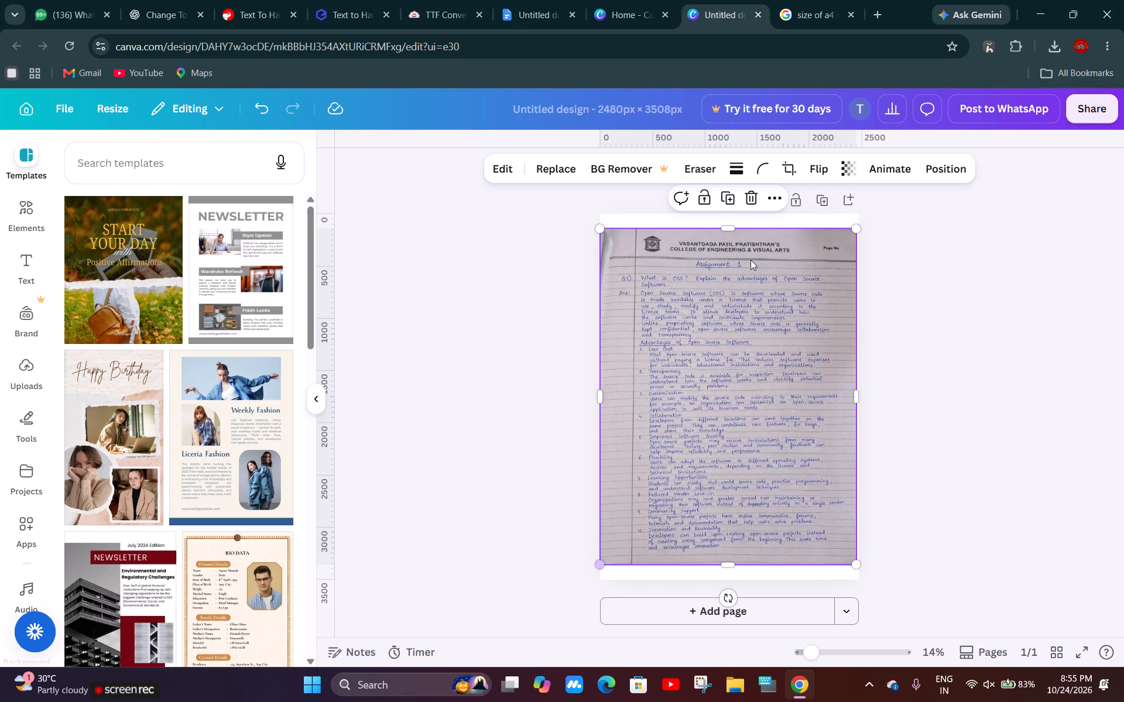
Add a second blank page below the page with the handwritten Open Source Software assignment.
click(925, 311)
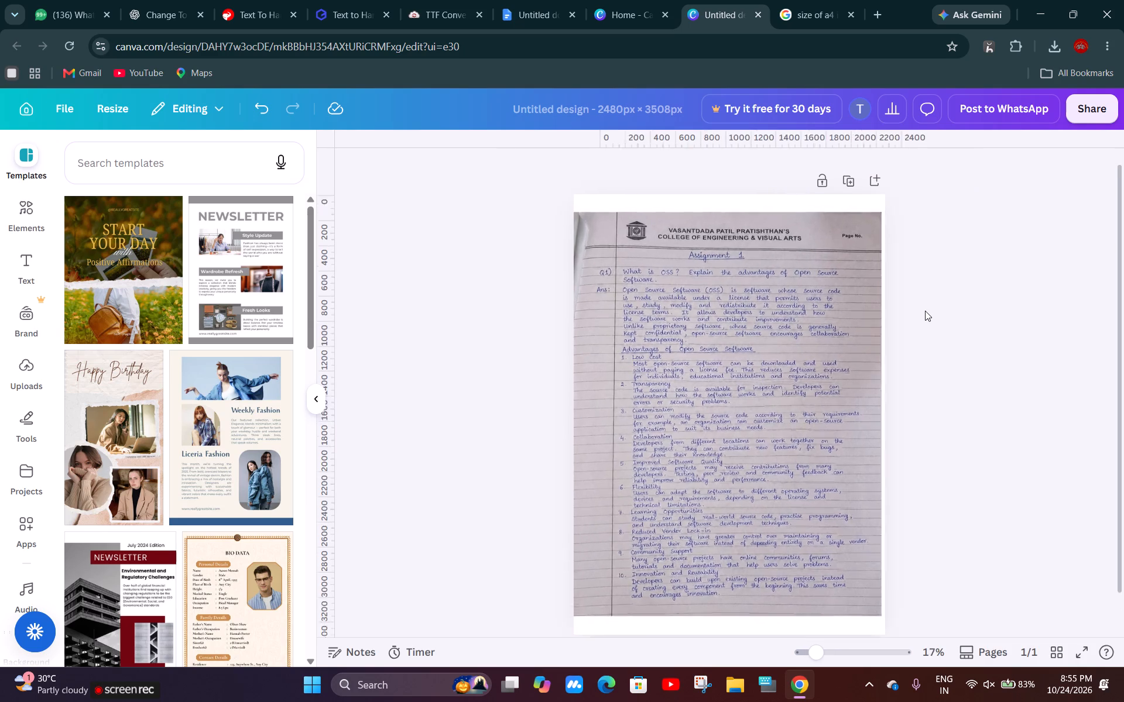
scroll(925, 311, down, 2)
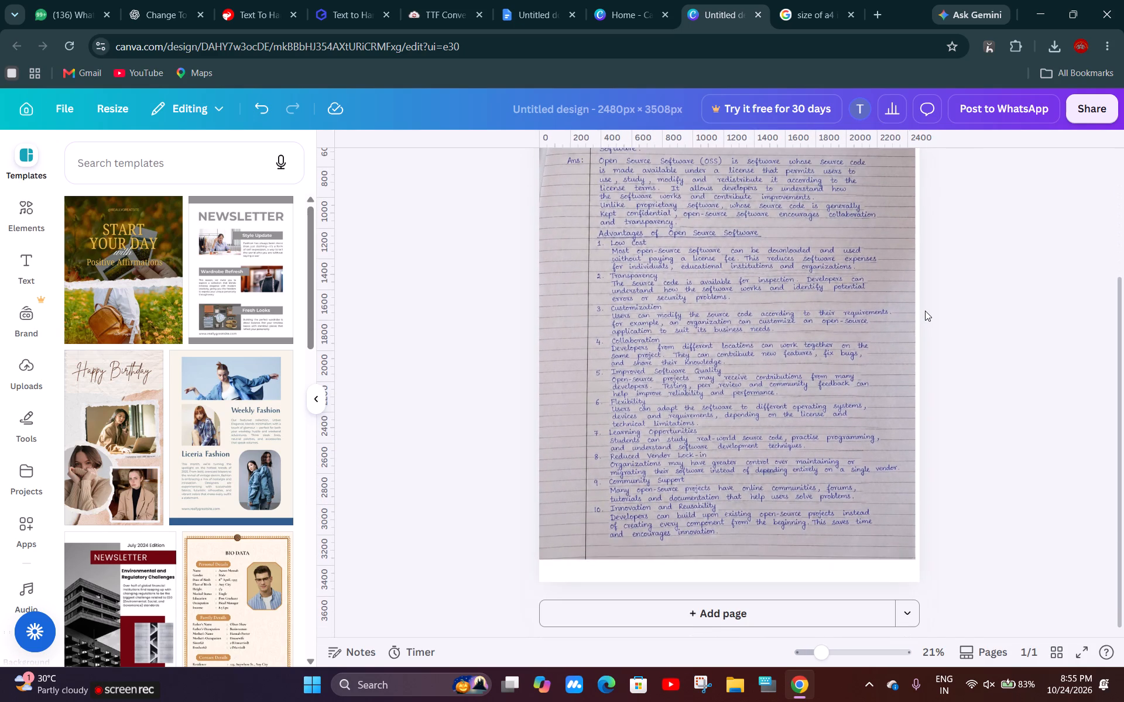
scroll(925, 311, down, 1)
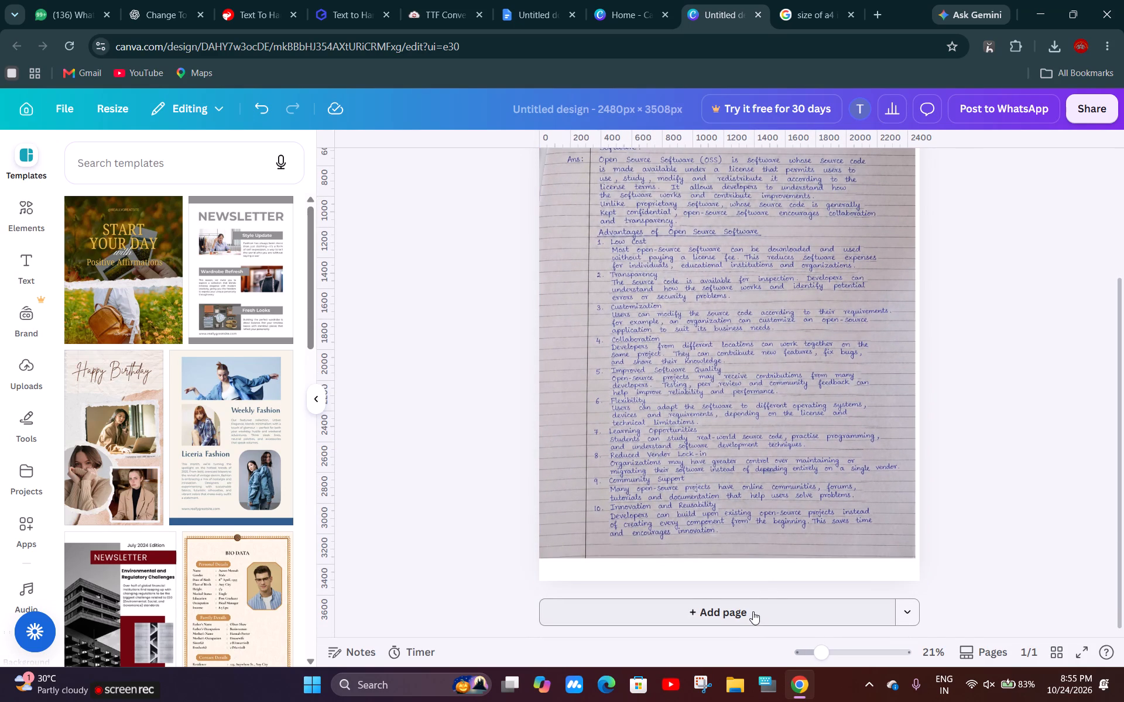
click(753, 611)
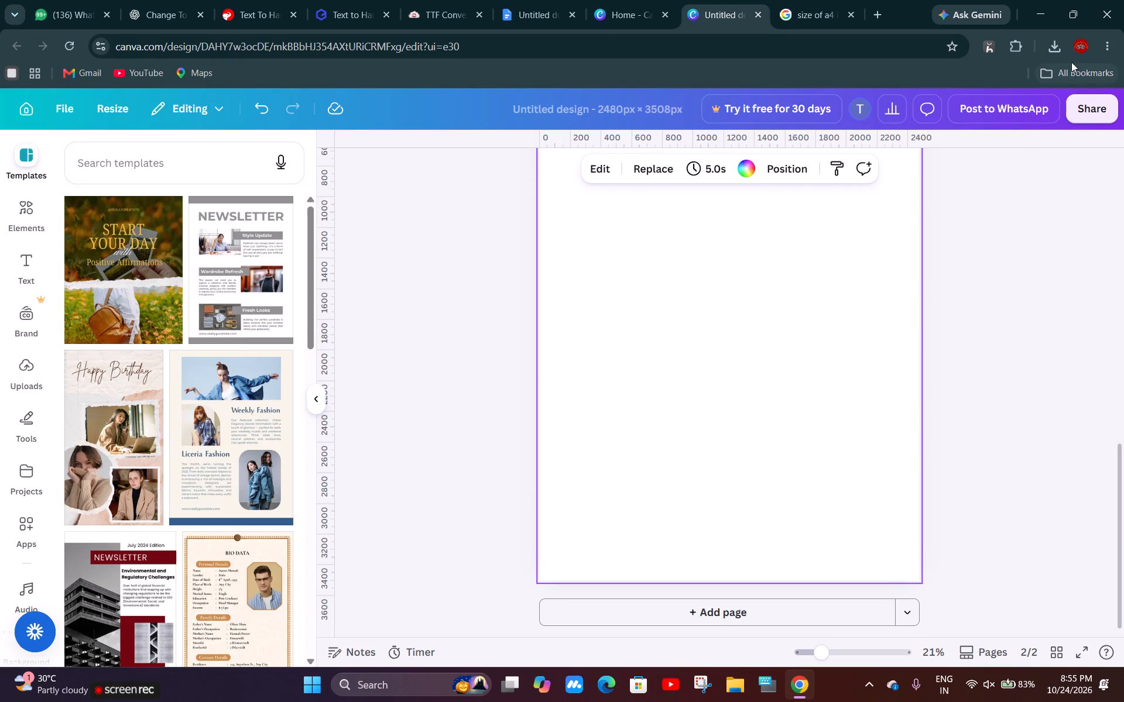
Place the downloaded image "Handwritten GPL Assignment Notes.png" on the blank second page.
click(1054, 44)
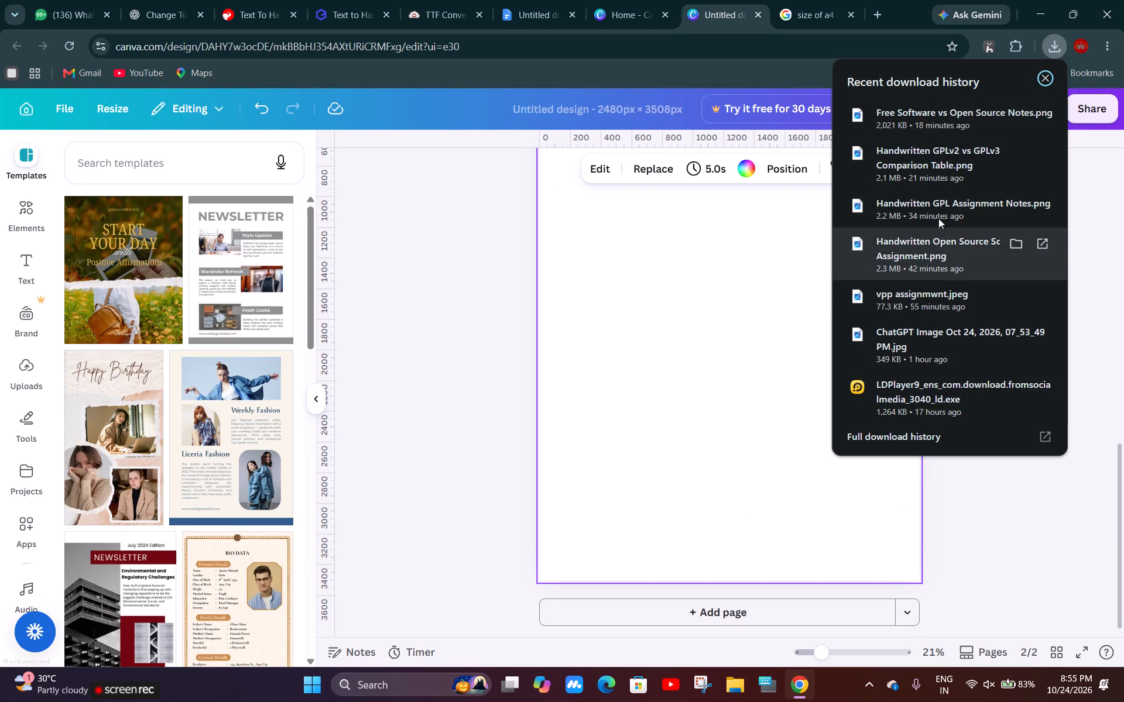
drag(936, 213, 726, 333)
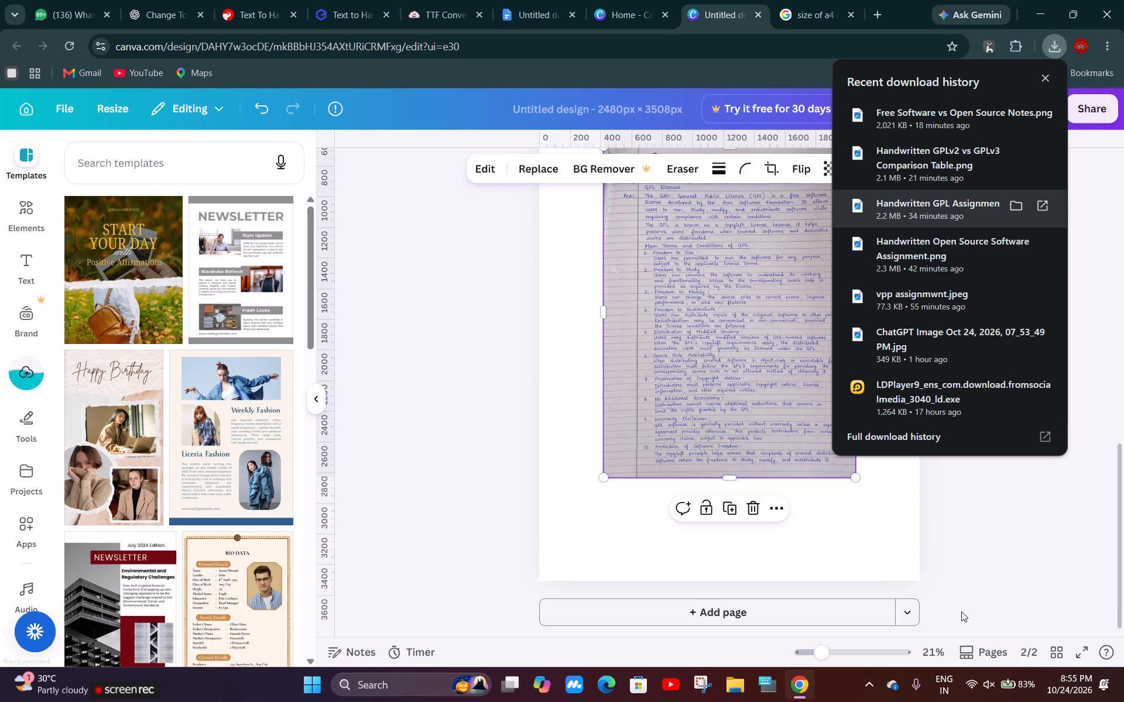
click(978, 607)
Enlarge the GPL notes image on page 2 to about 2200 px wide, shifting it across the page as needed.
scroll(978, 607, up, 1)
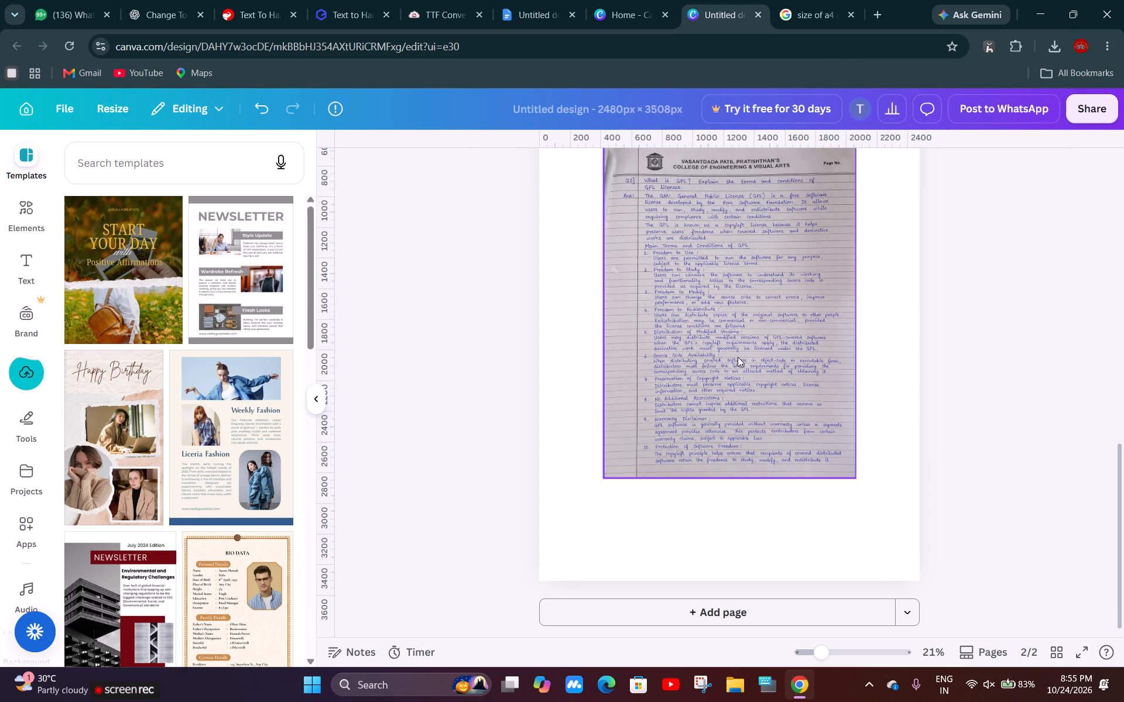
click(738, 357)
drag(602, 476, 562, 580)
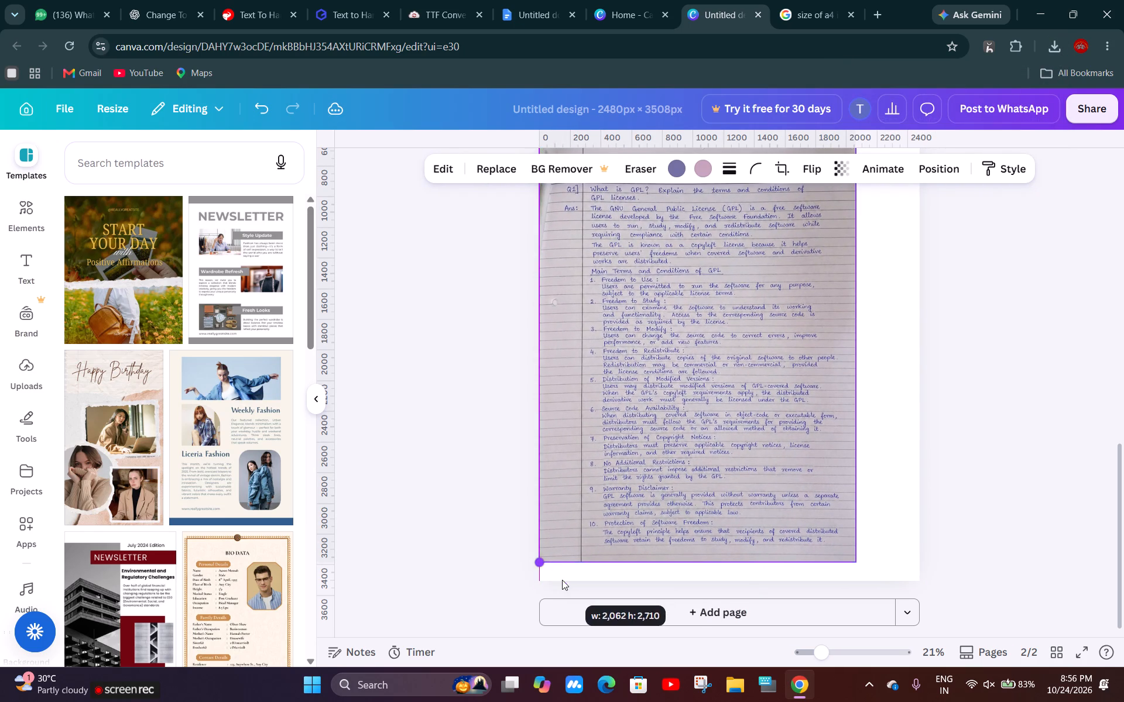
drag(854, 567, 879, 566)
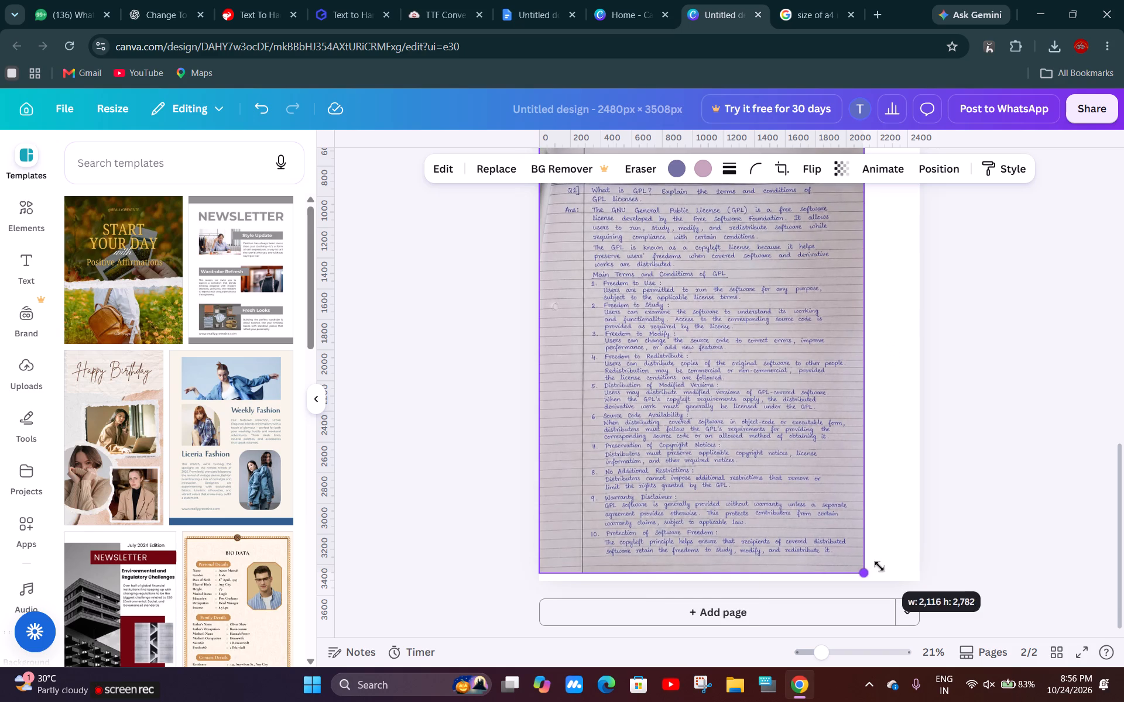
drag(879, 566, 879, 566)
drag(727, 425, 758, 419)
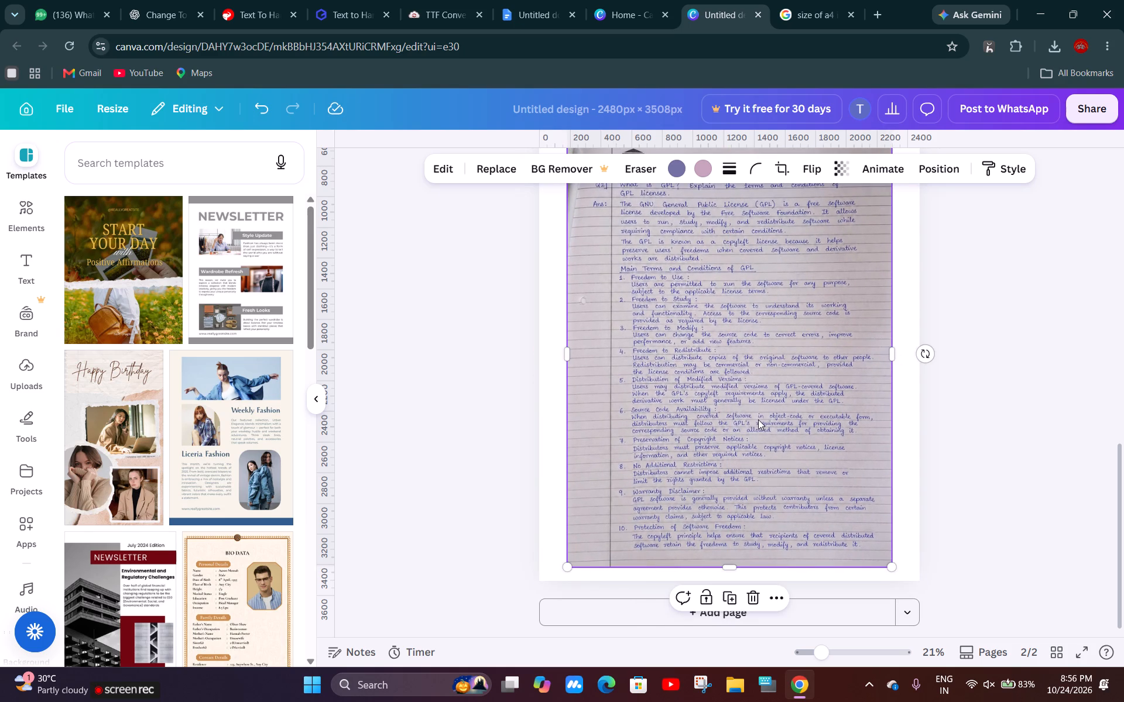
drag(567, 569, 534, 567)
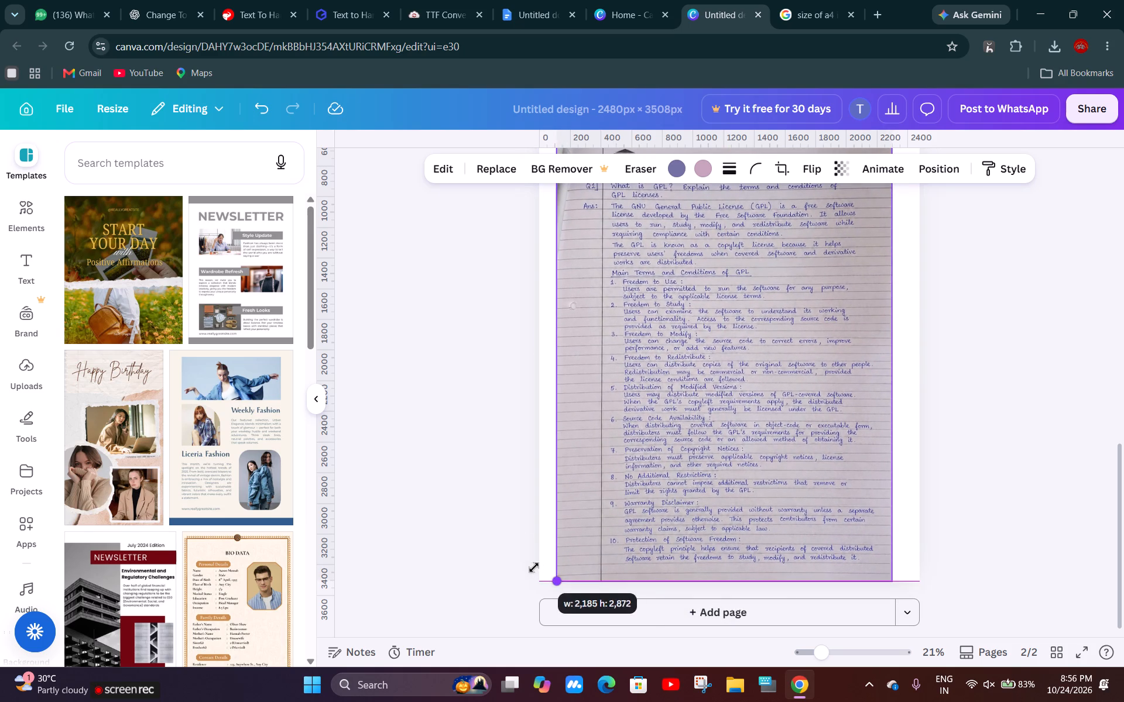
drag(534, 567, 534, 570)
Move the GPL notes image up page 2, enlarge it to about 2342 × 3078 px and centre it horizontally.
scroll(961, 494, up, 3)
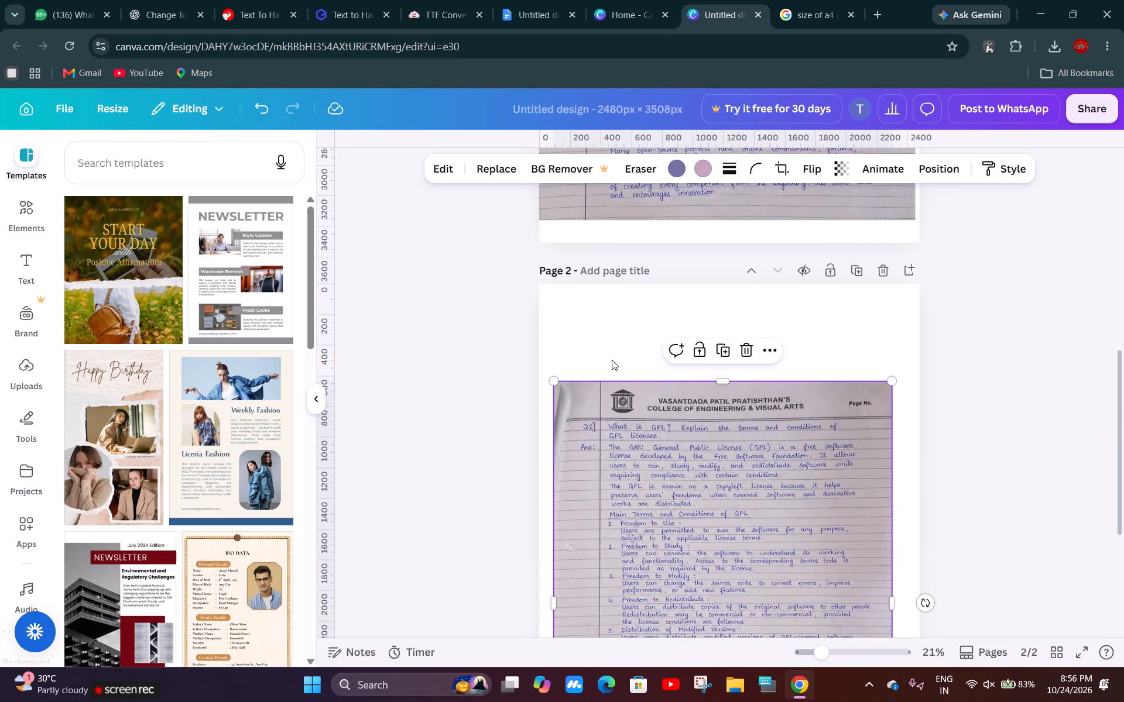
drag(729, 459, 734, 403)
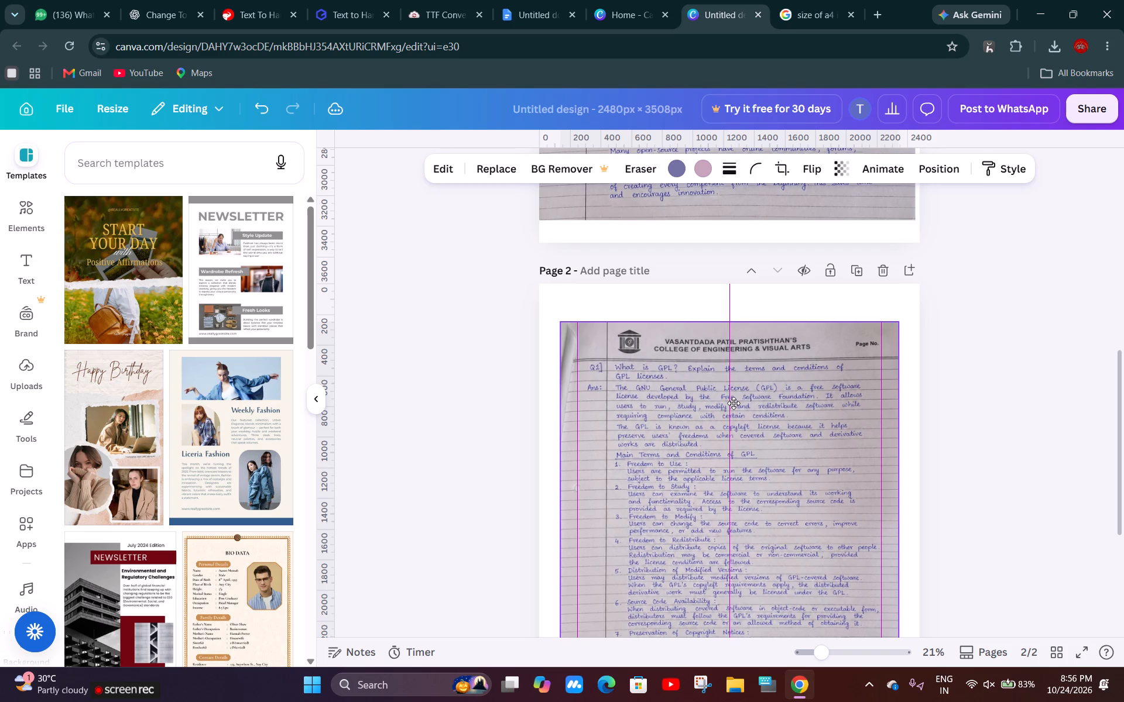
drag(734, 403, 732, 393)
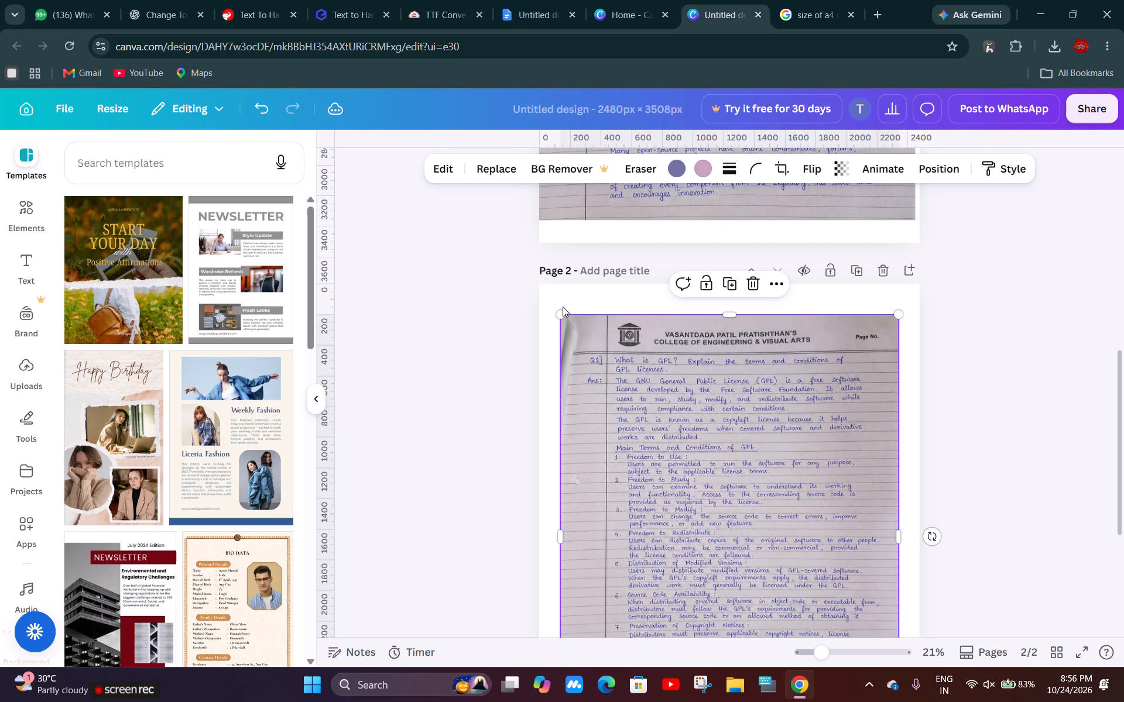
drag(559, 318, 549, 283)
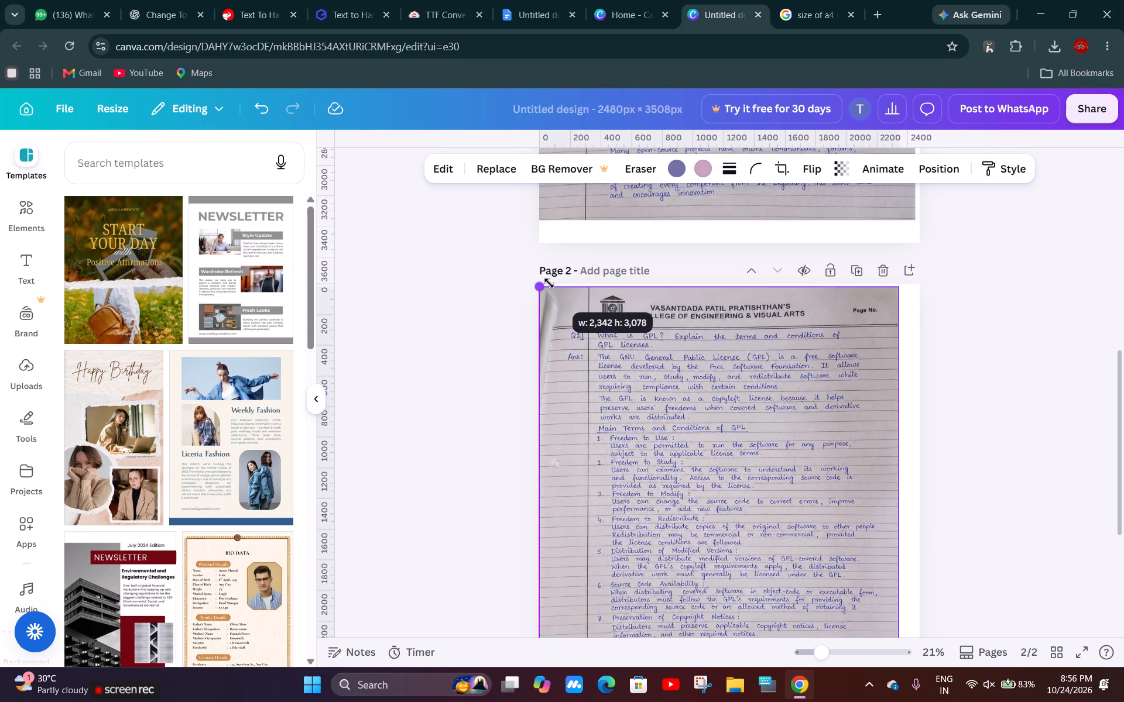
drag(549, 283, 550, 285)
drag(801, 484, 814, 499)
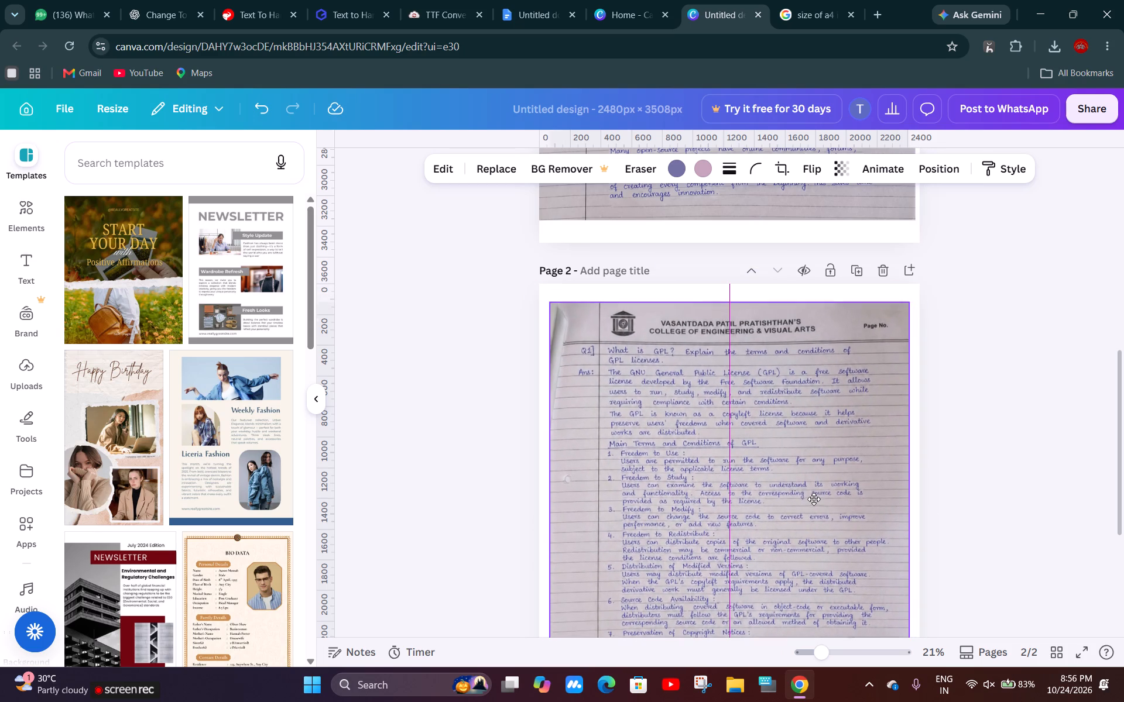
drag(814, 499, 815, 501)
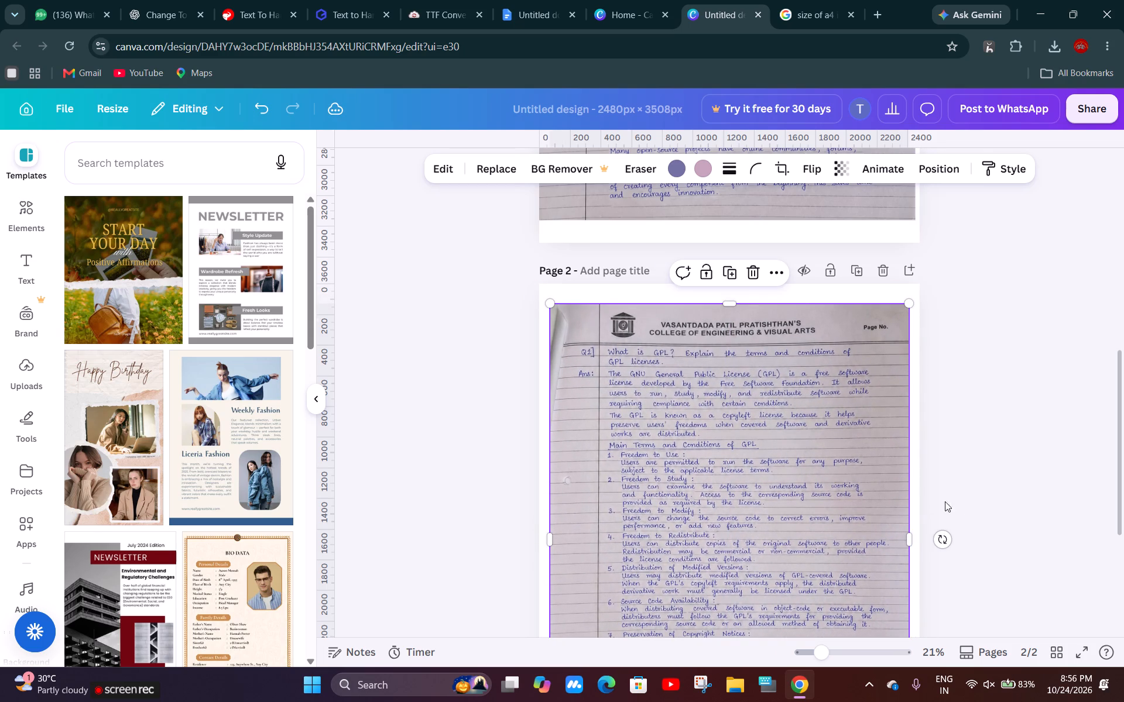
click(968, 500)
Enlarge the GPL notes image from its lower corners until it spans the full width of page 2.
scroll(968, 500, down, 4)
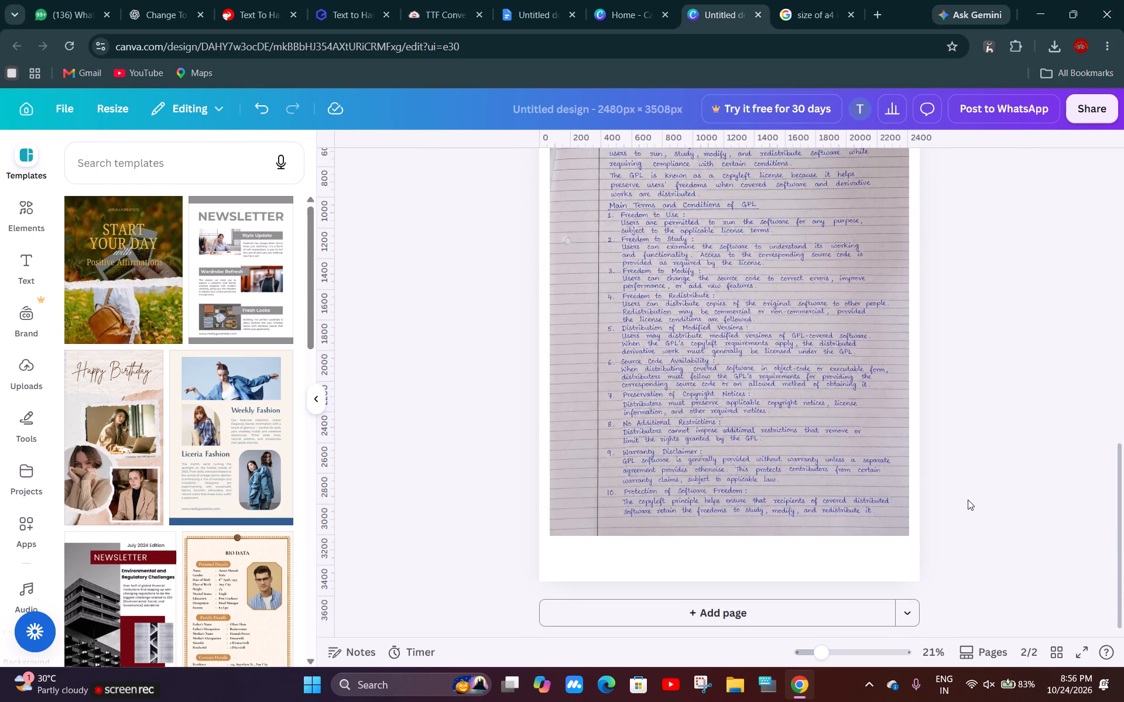
click(753, 429)
drag(910, 538, 916, 553)
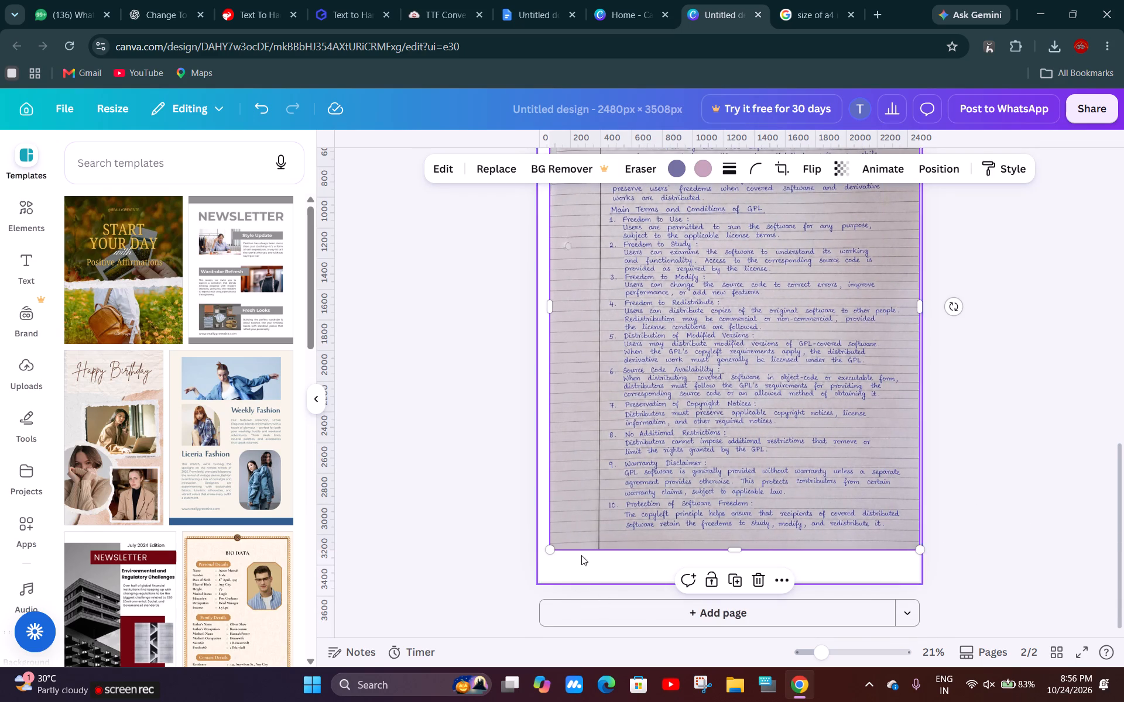
click(553, 556)
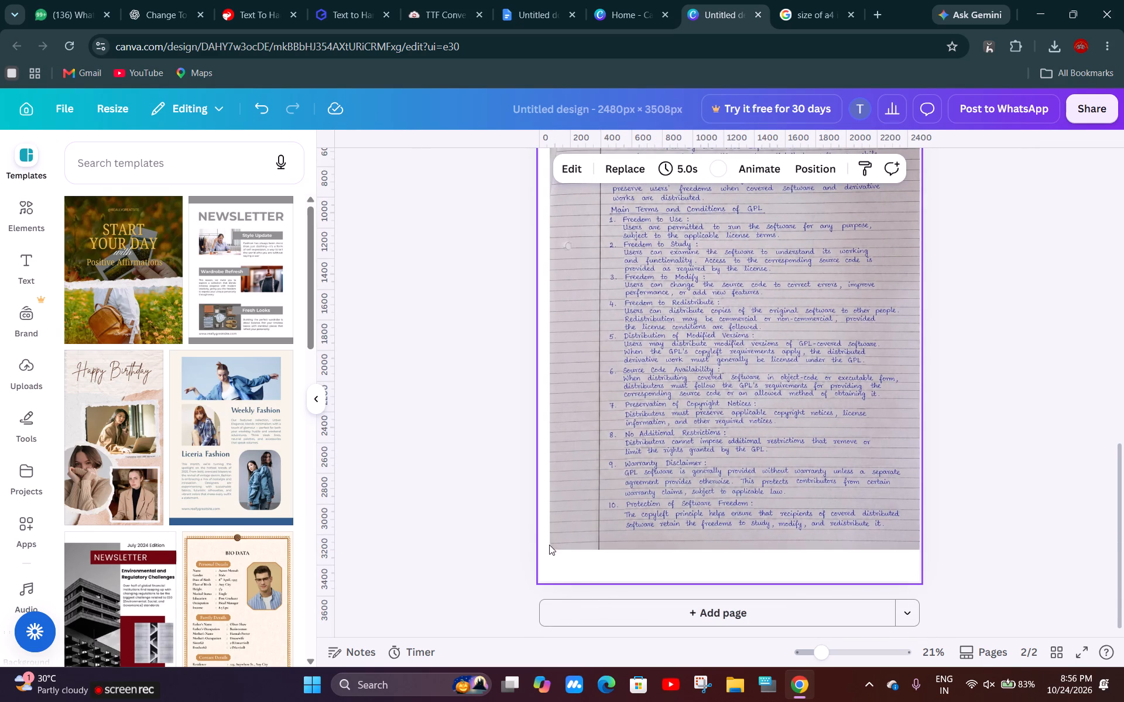
click(570, 531)
drag(552, 548, 539, 554)
click(1030, 479)
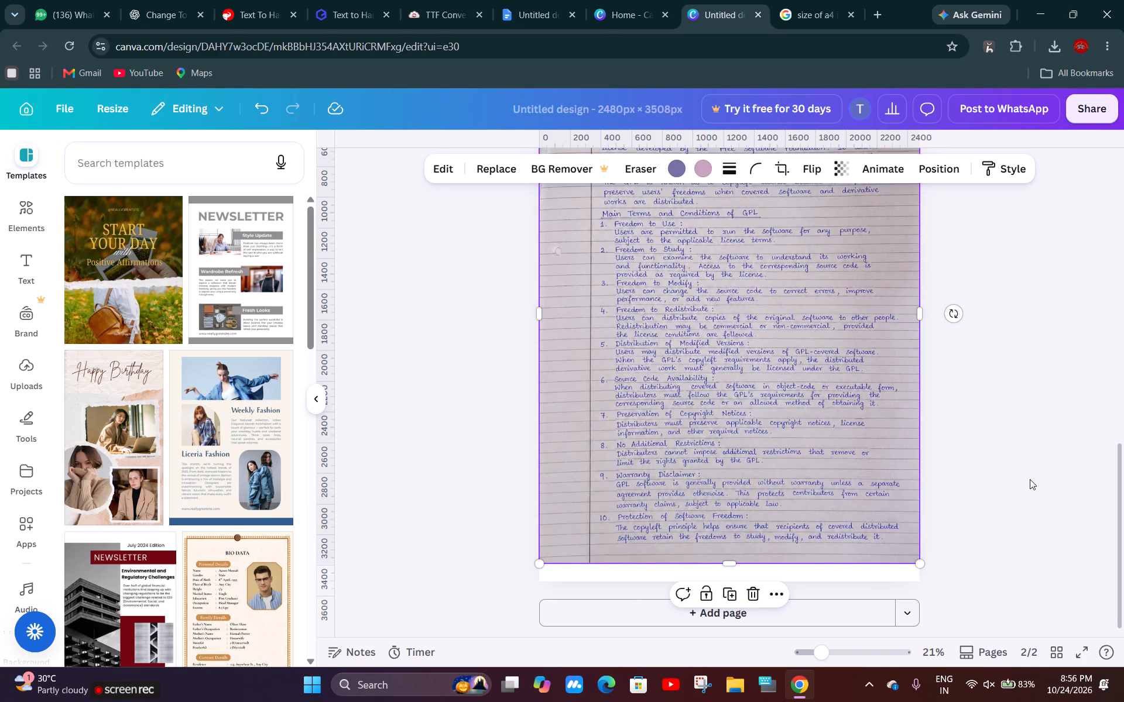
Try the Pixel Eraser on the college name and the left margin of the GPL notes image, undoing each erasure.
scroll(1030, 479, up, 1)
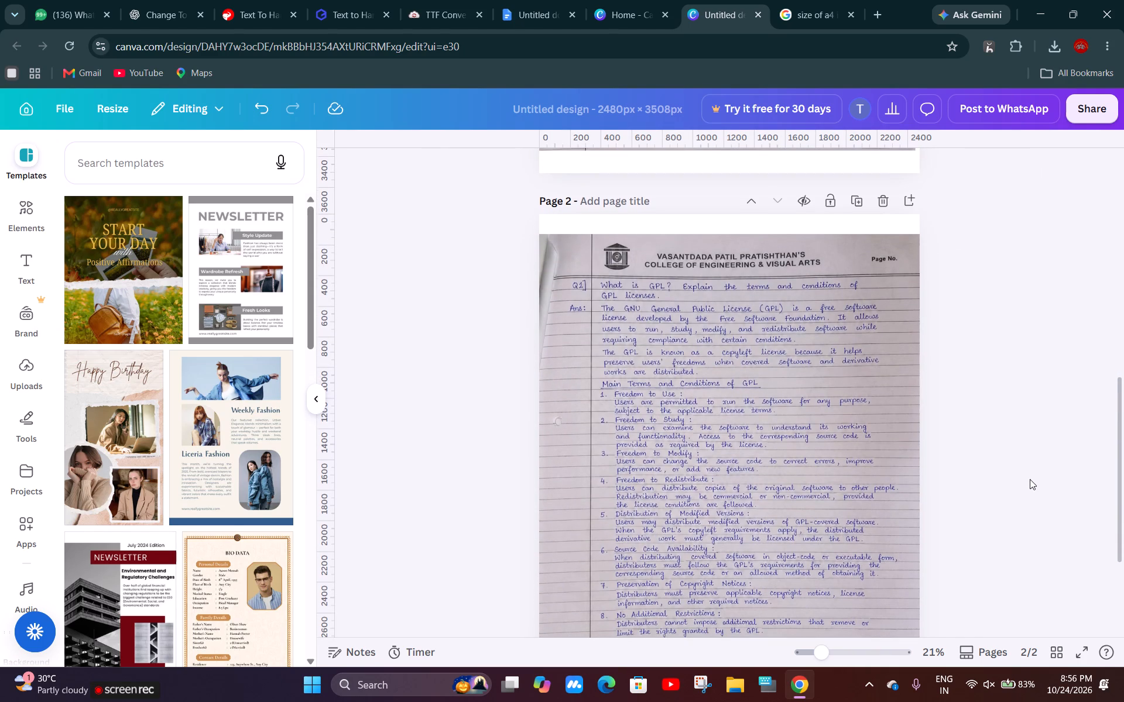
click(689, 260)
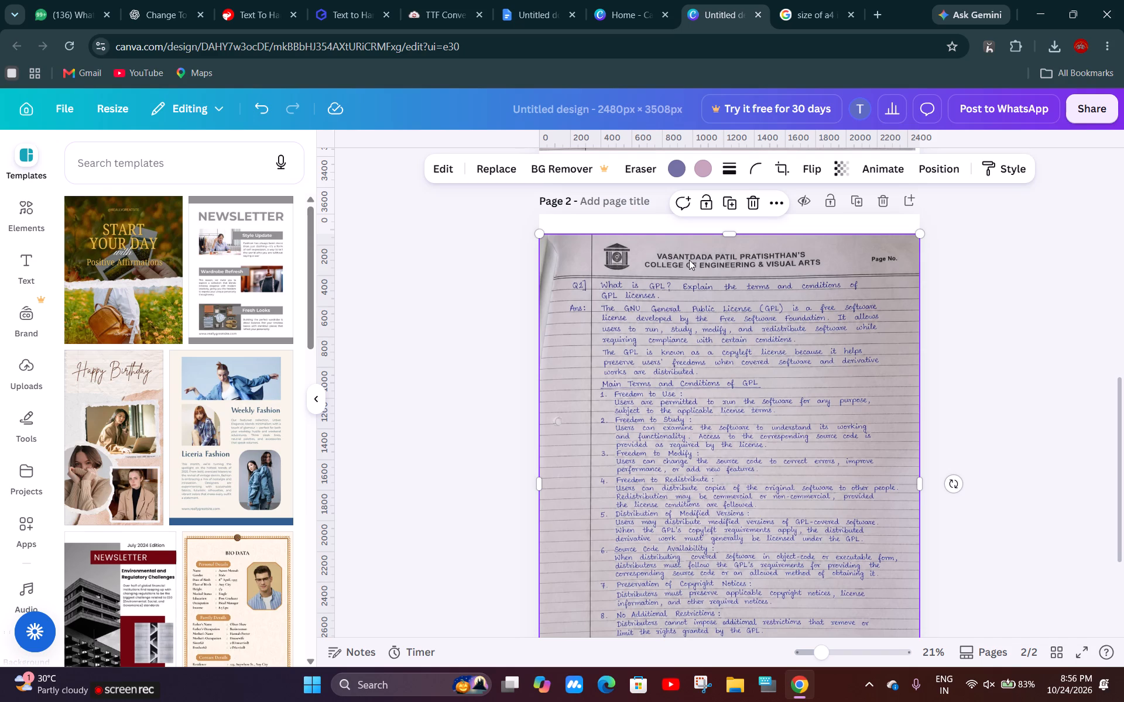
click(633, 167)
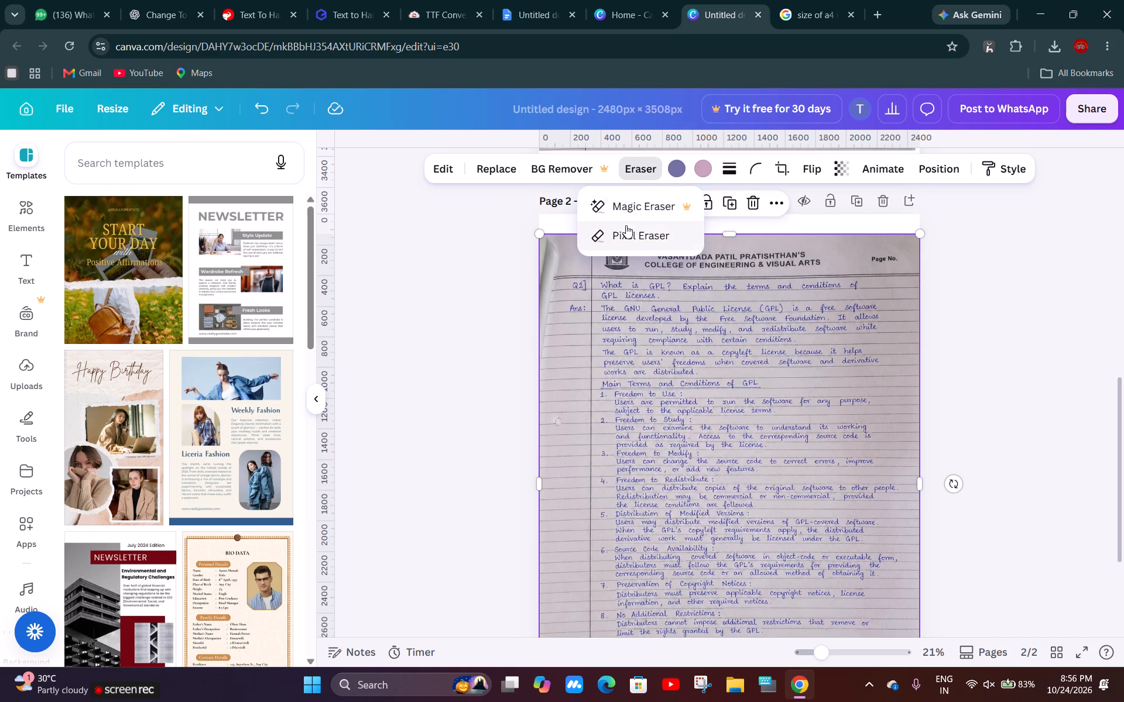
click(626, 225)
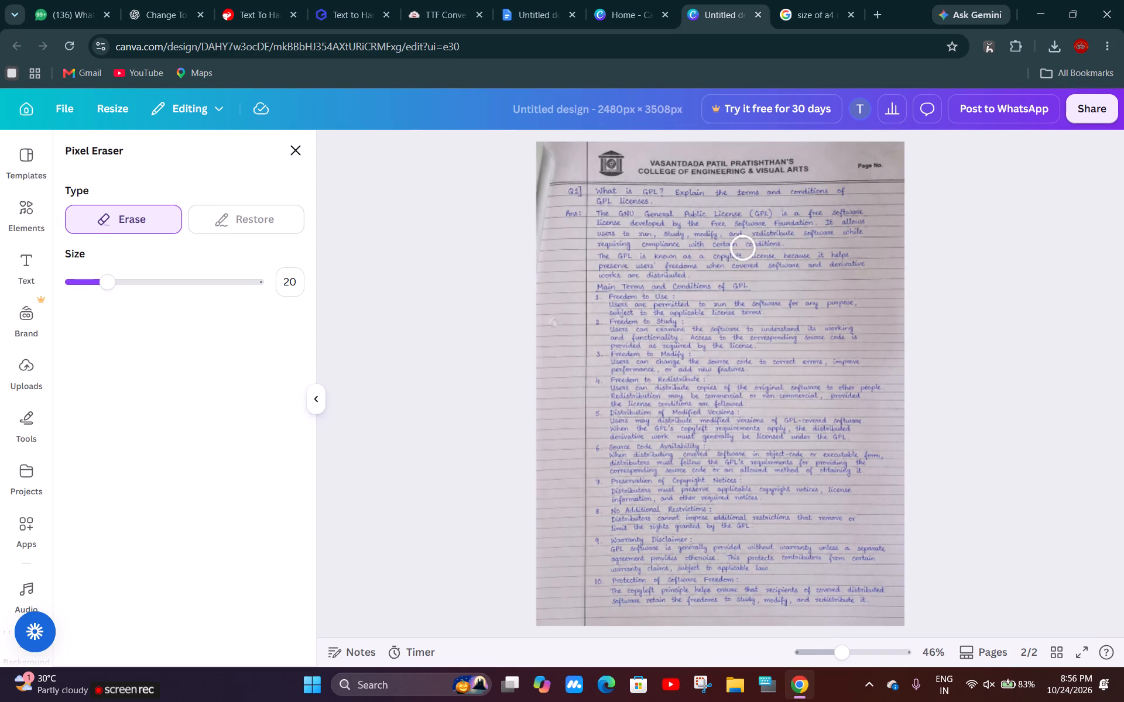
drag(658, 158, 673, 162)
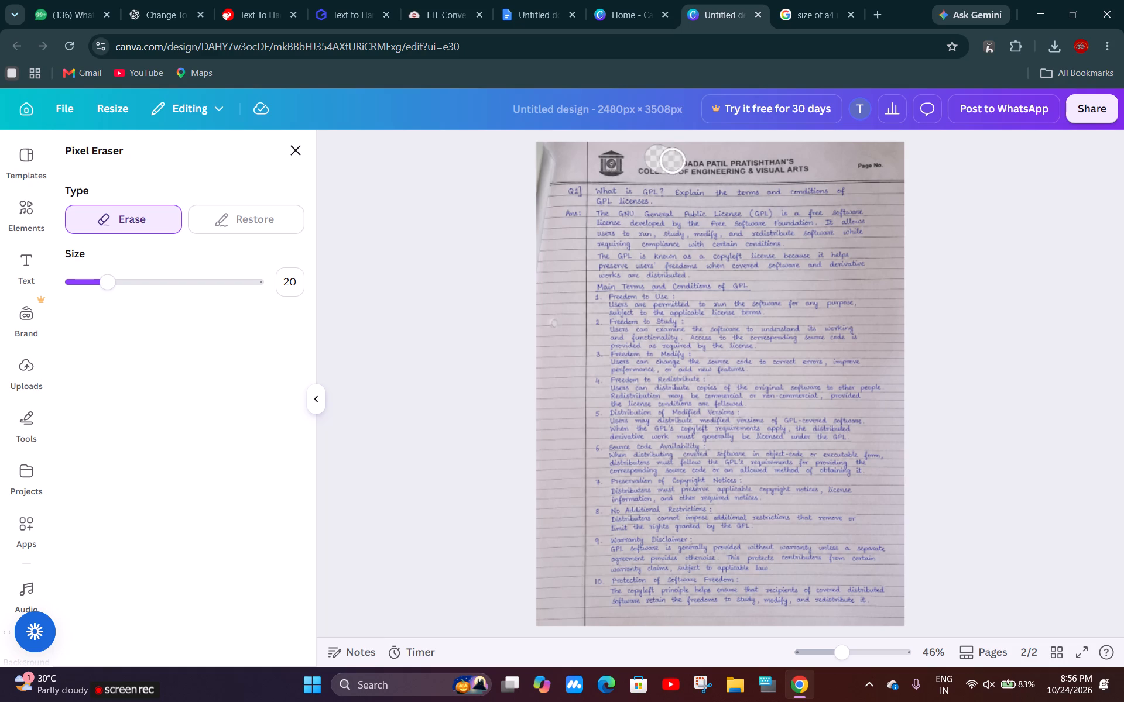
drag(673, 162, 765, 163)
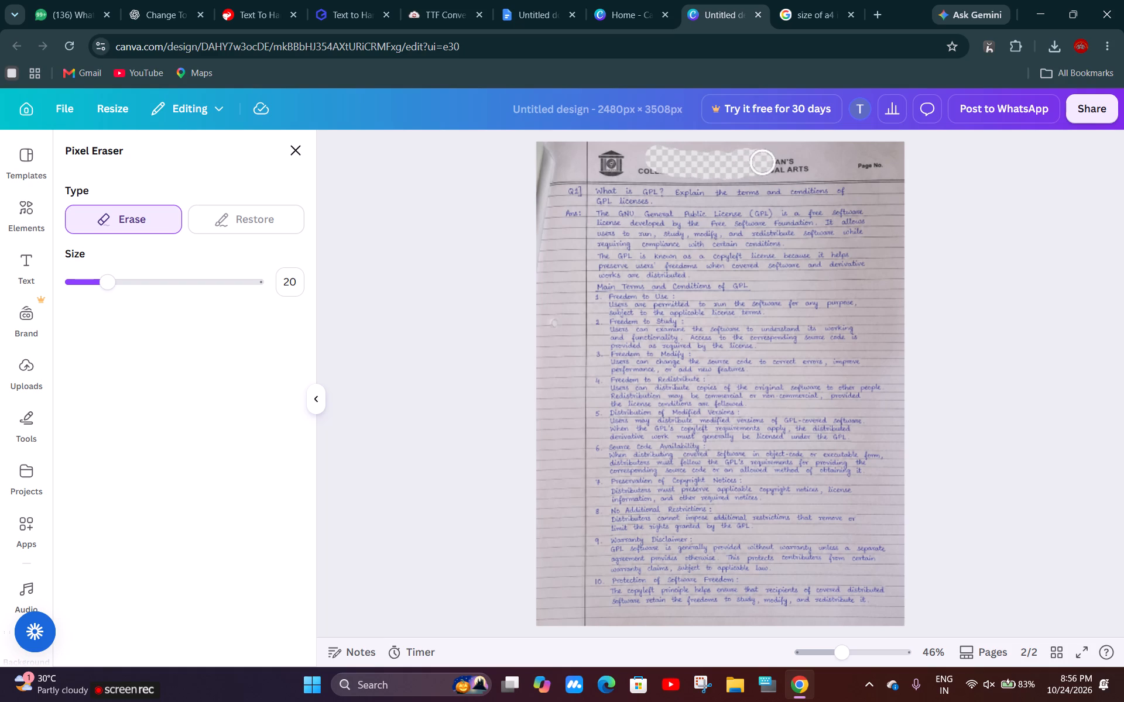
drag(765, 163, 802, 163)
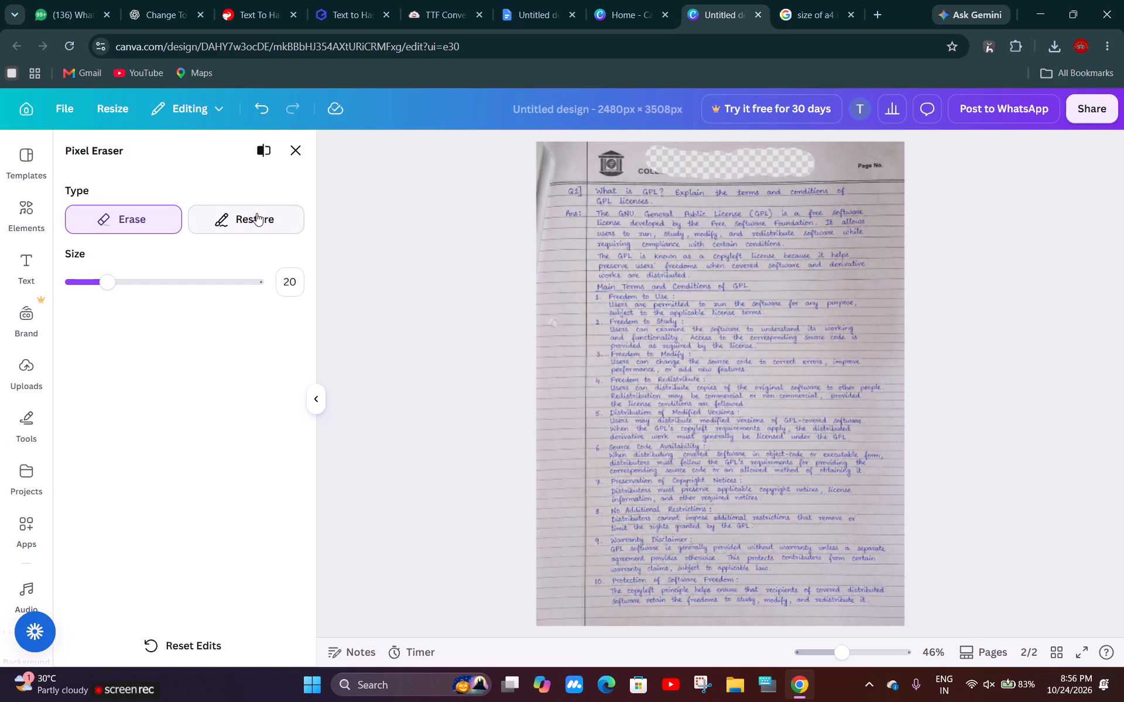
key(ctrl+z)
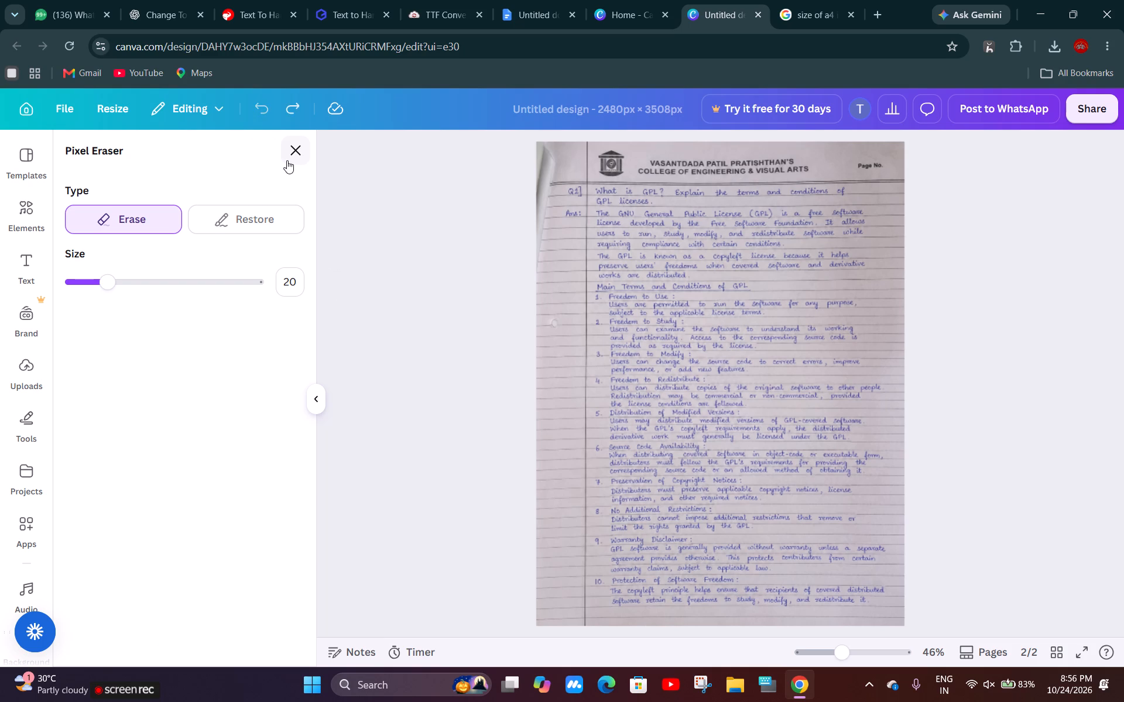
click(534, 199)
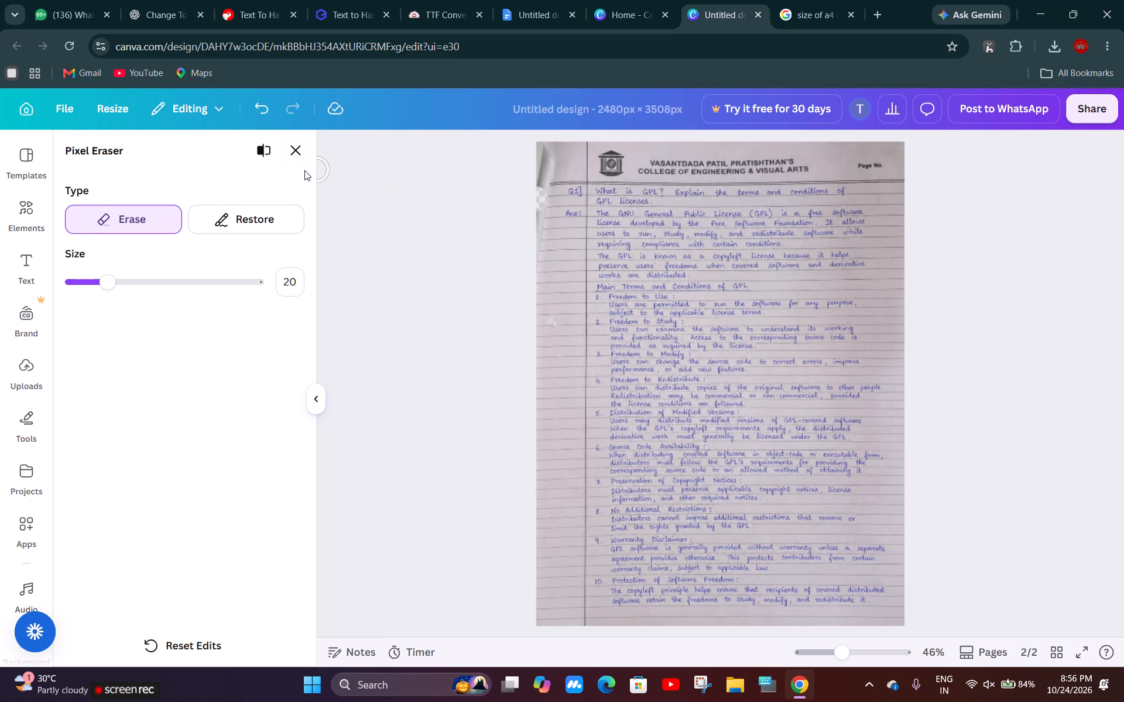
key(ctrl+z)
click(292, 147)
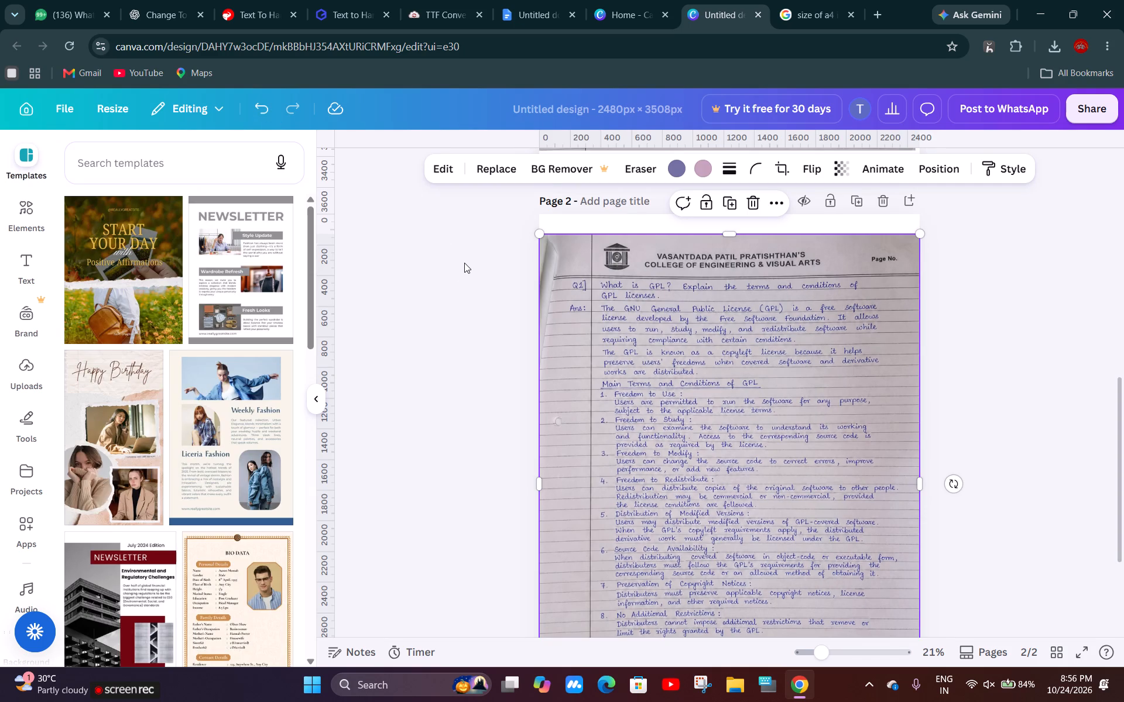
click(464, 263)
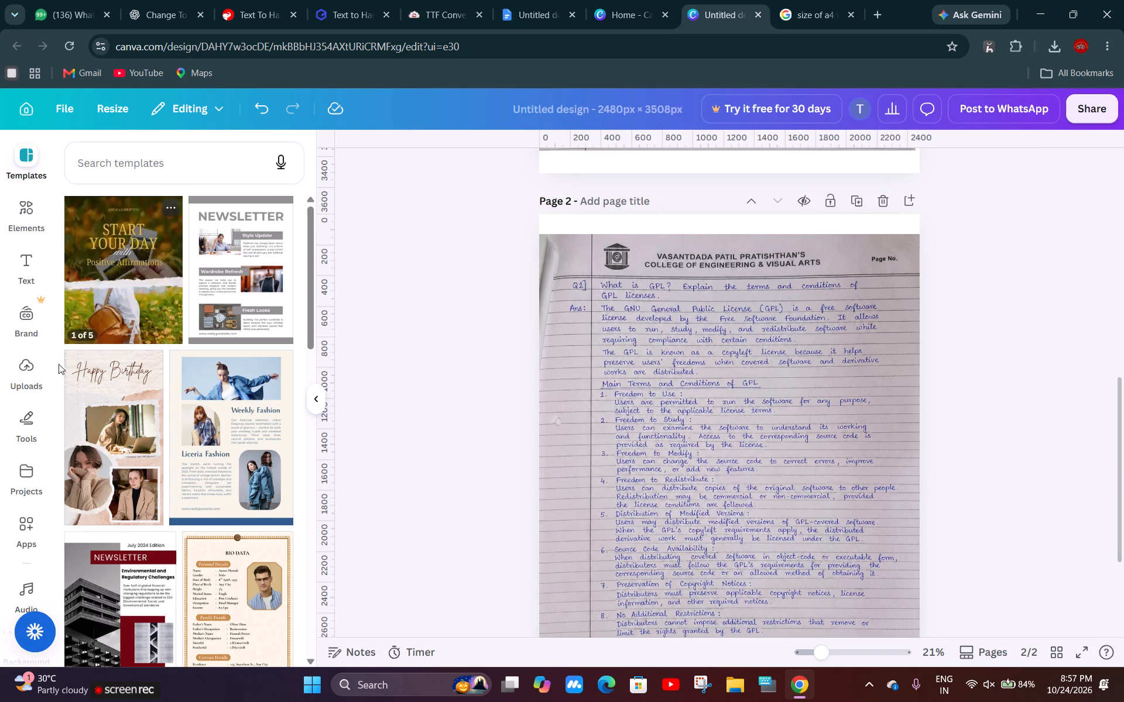
Add a square shape on top of the GPL notes image on page 2.
click(18, 425)
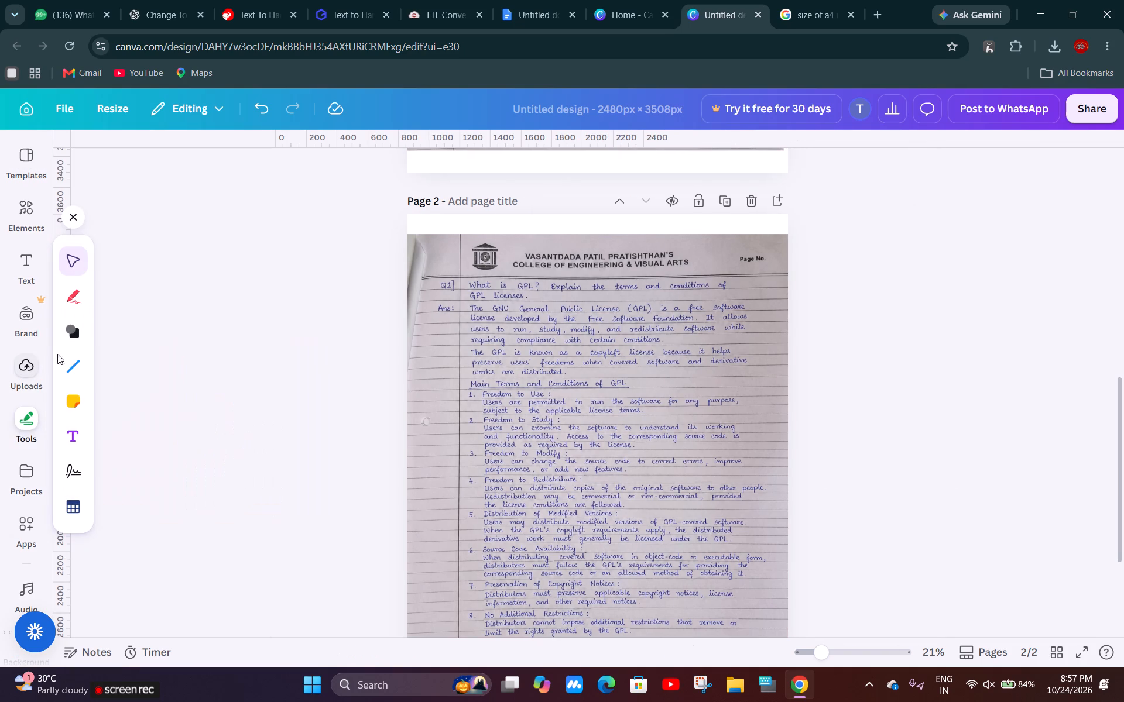
click(83, 331)
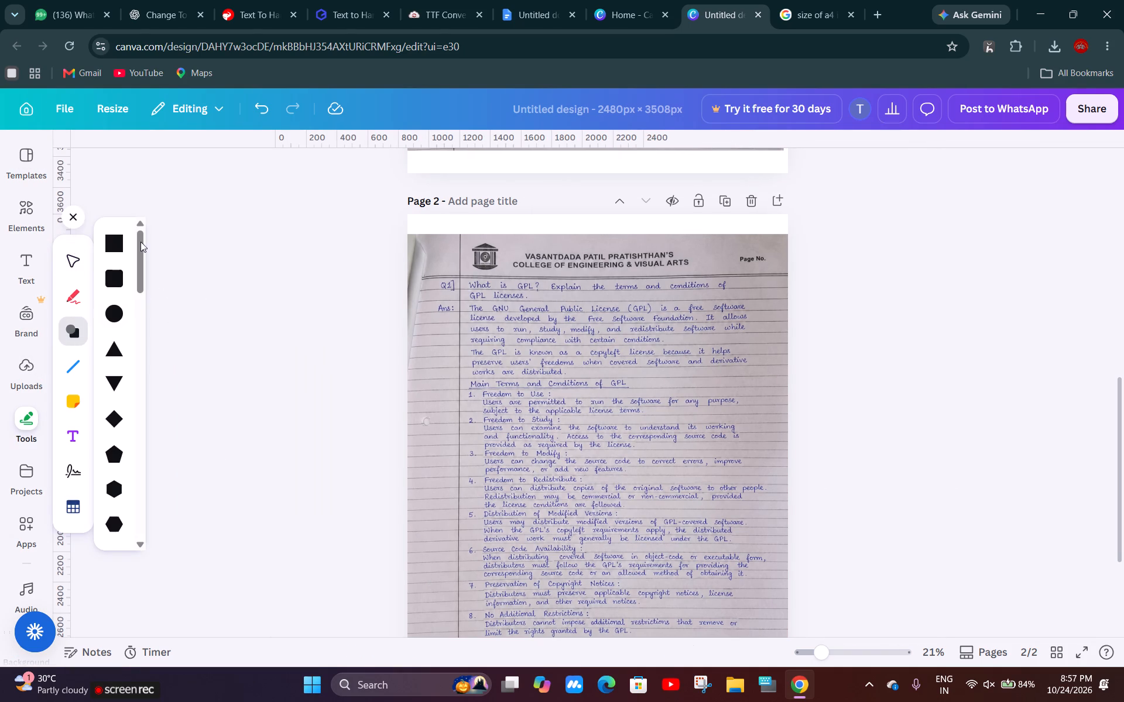
click(113, 245)
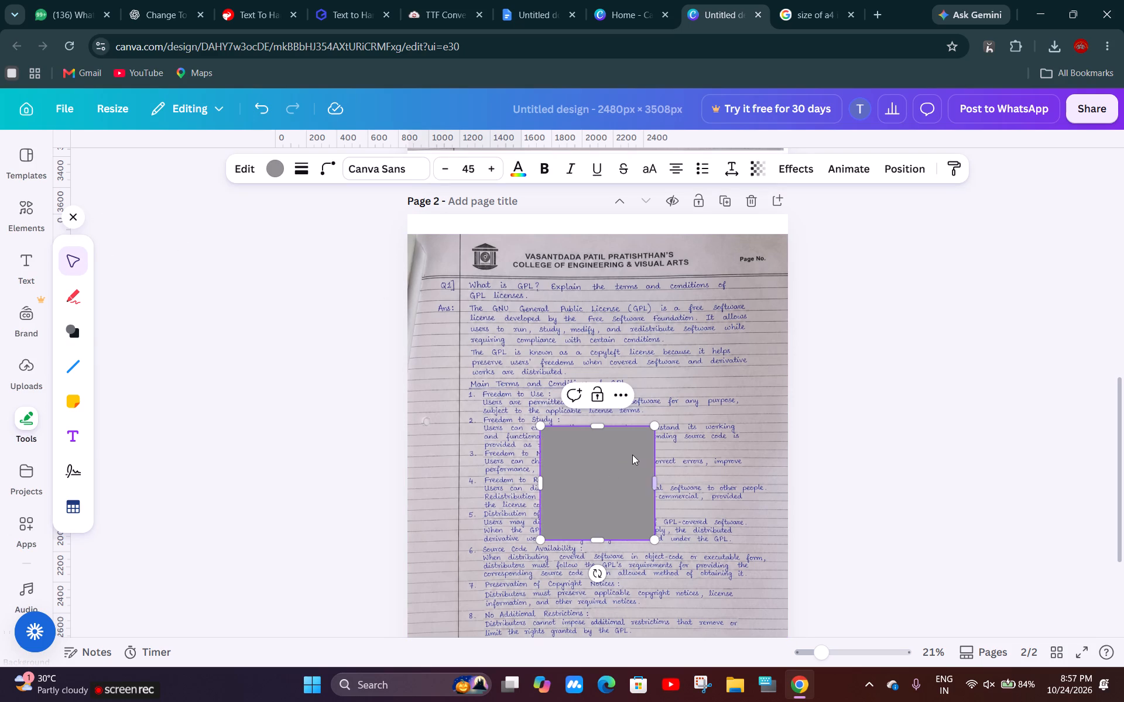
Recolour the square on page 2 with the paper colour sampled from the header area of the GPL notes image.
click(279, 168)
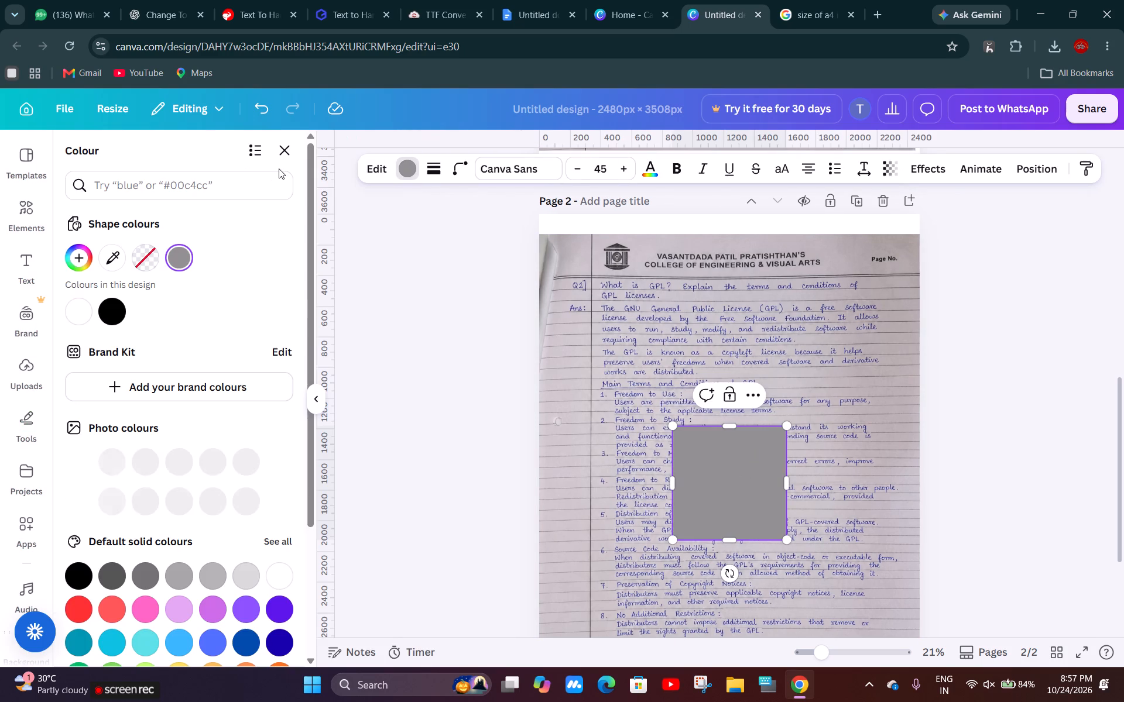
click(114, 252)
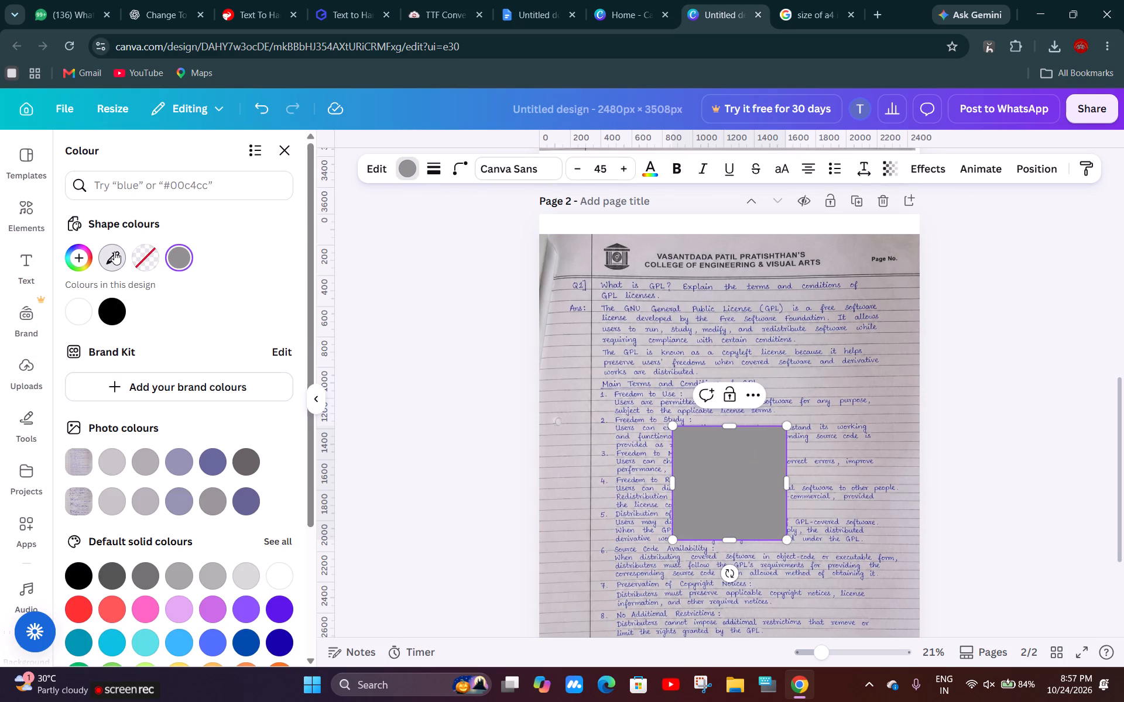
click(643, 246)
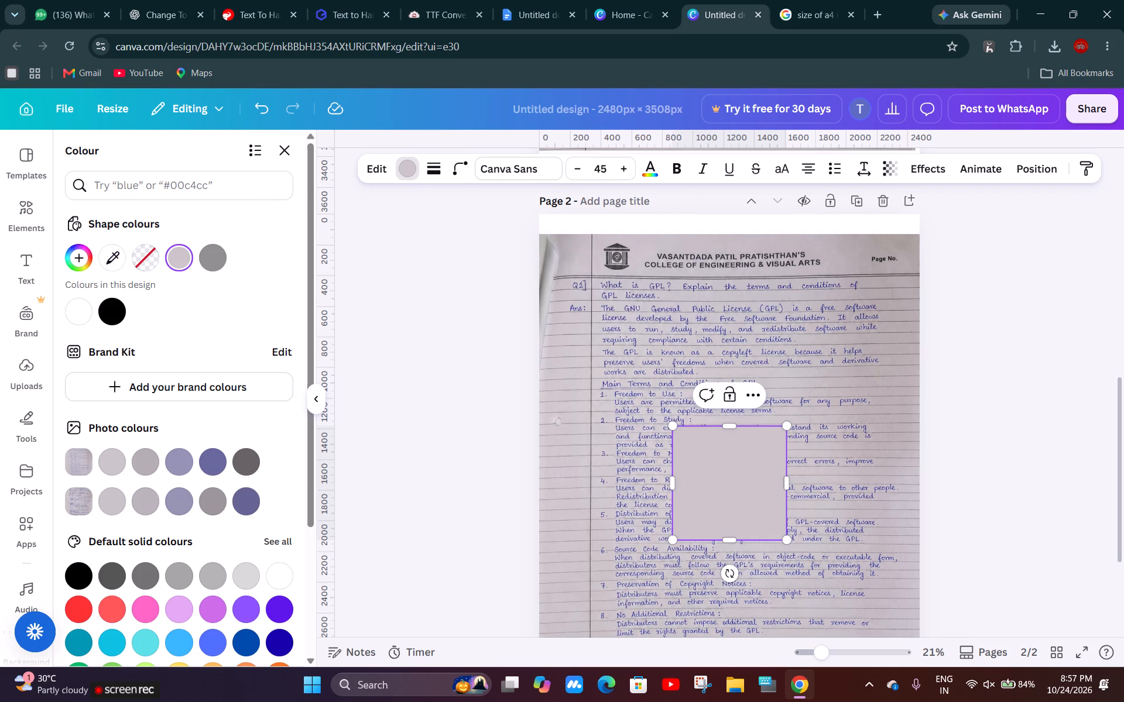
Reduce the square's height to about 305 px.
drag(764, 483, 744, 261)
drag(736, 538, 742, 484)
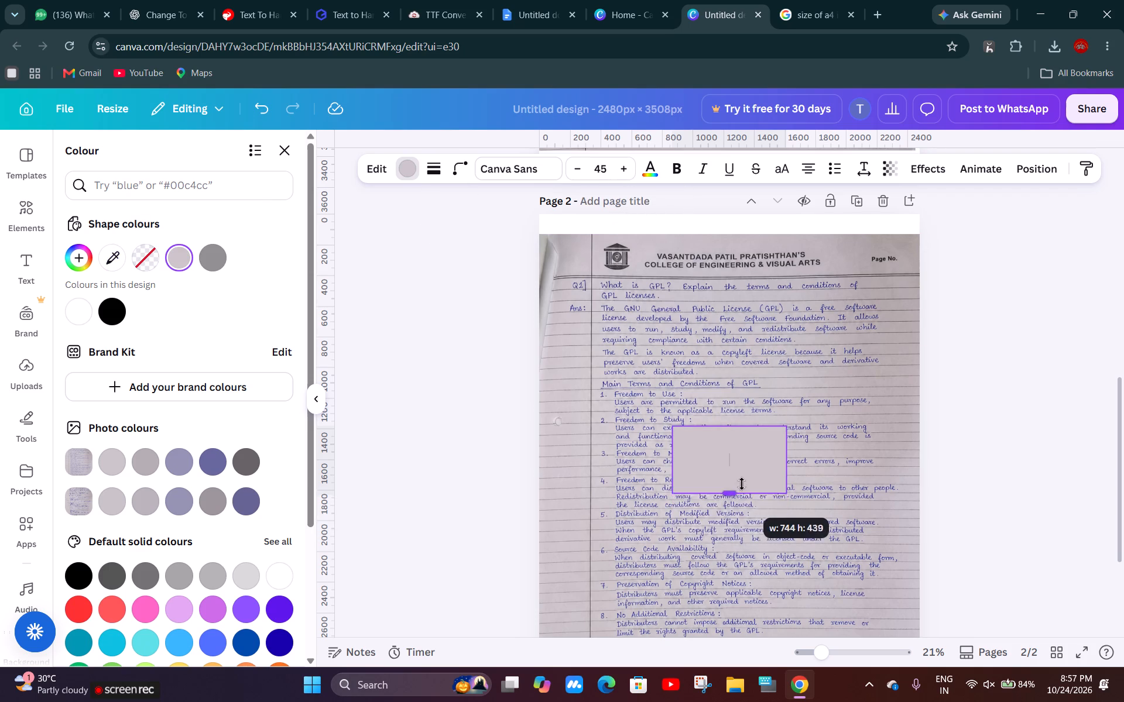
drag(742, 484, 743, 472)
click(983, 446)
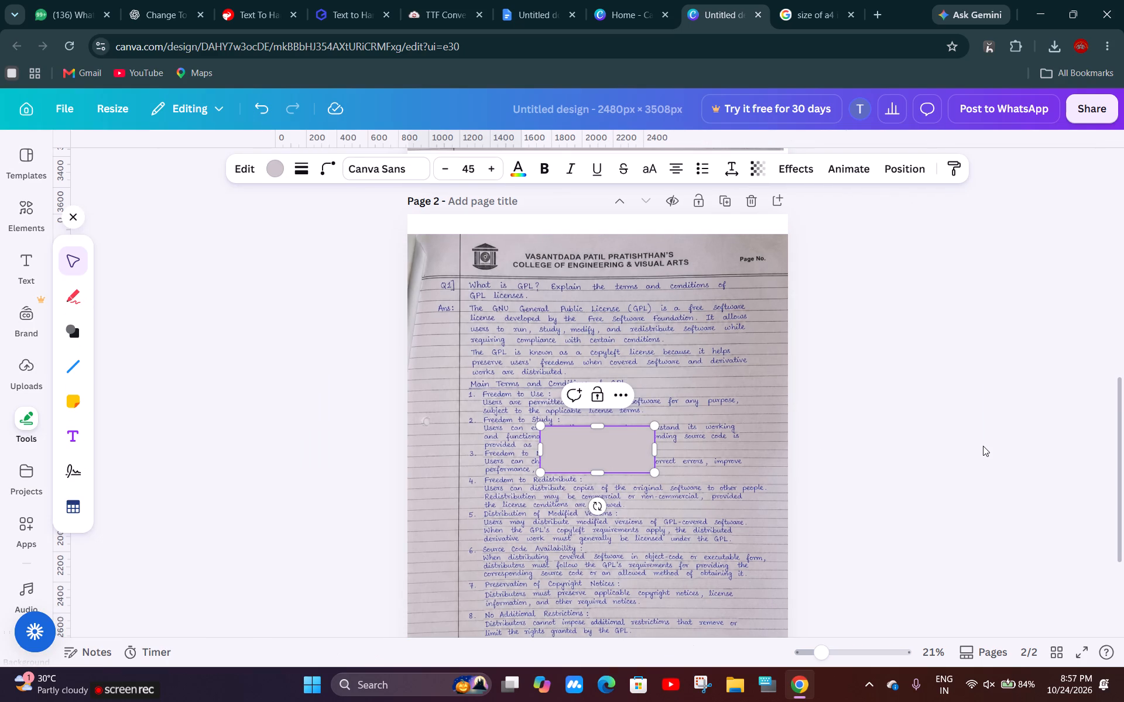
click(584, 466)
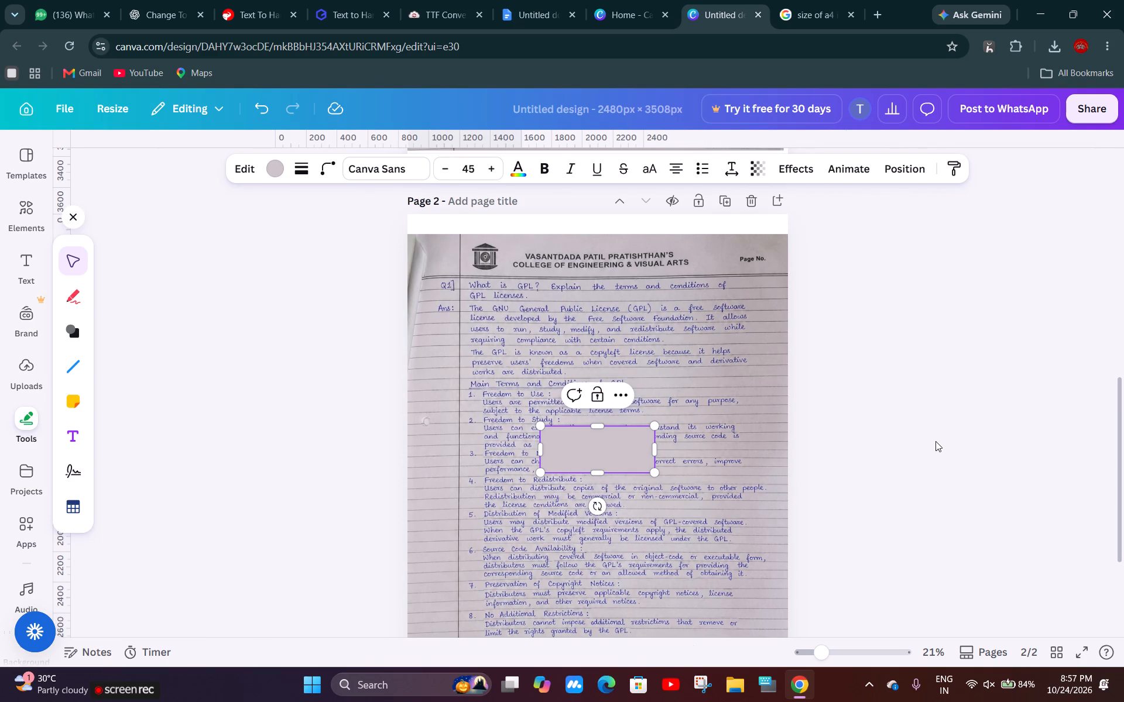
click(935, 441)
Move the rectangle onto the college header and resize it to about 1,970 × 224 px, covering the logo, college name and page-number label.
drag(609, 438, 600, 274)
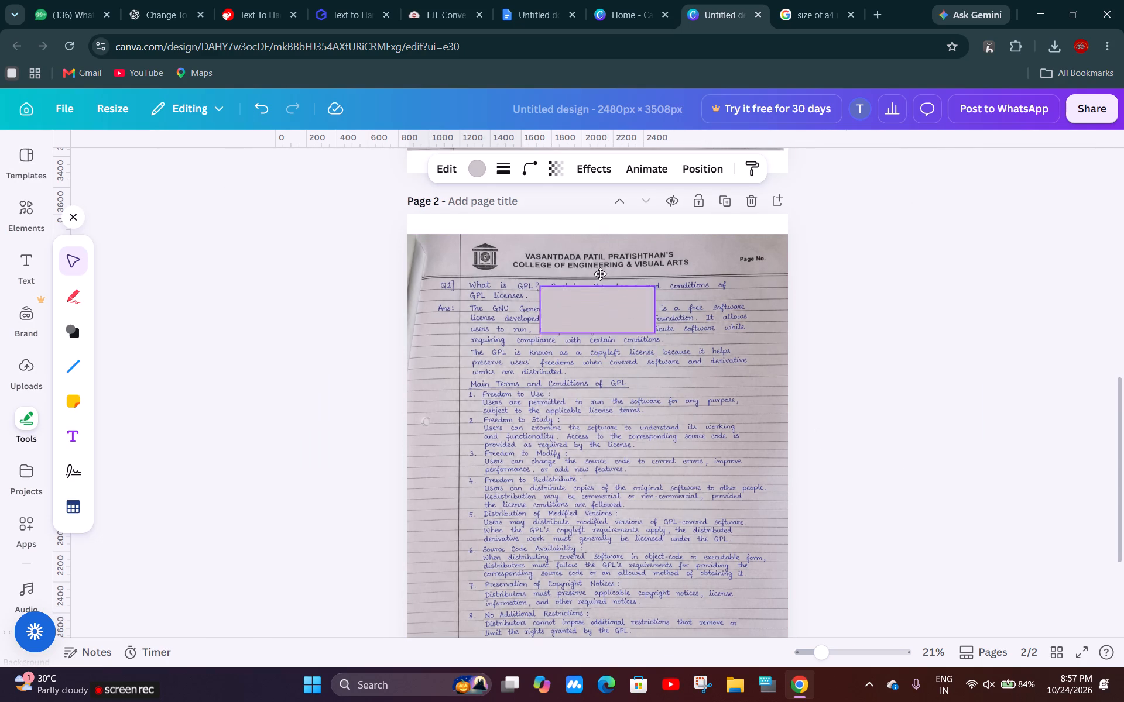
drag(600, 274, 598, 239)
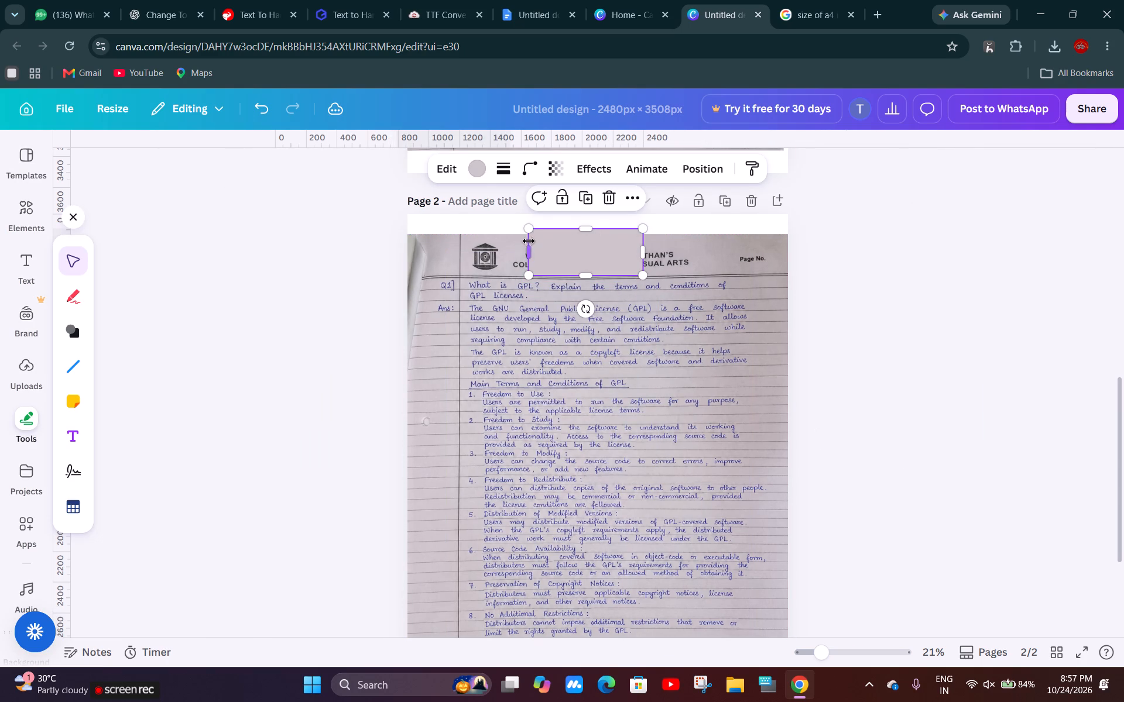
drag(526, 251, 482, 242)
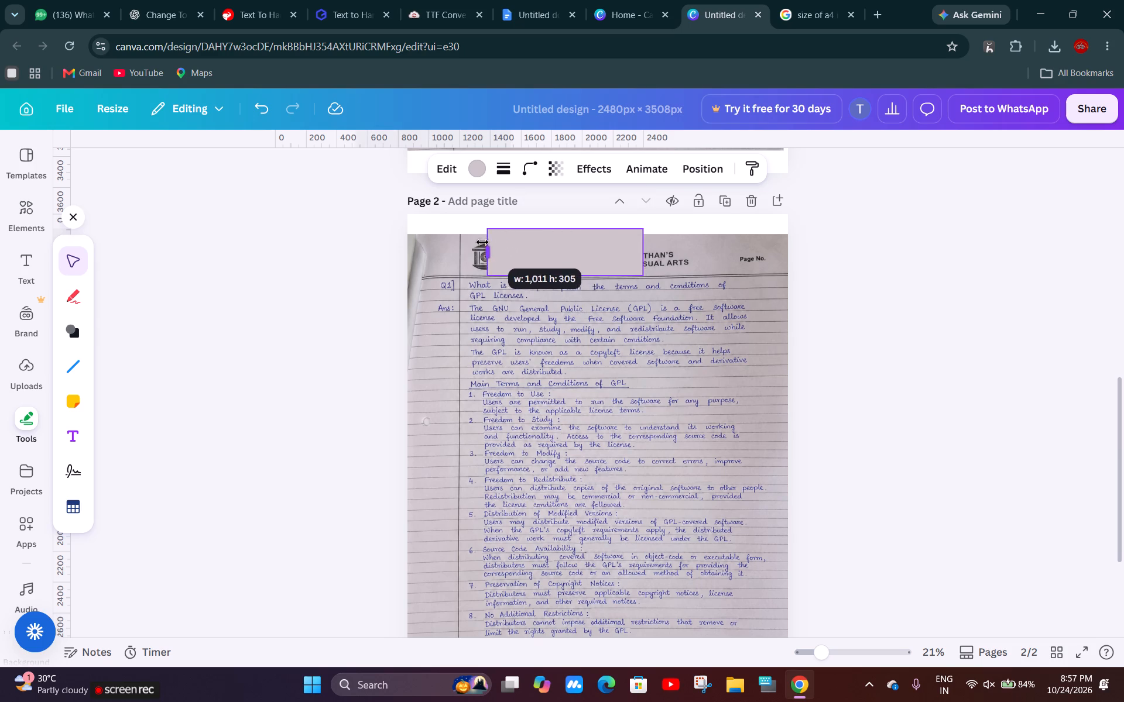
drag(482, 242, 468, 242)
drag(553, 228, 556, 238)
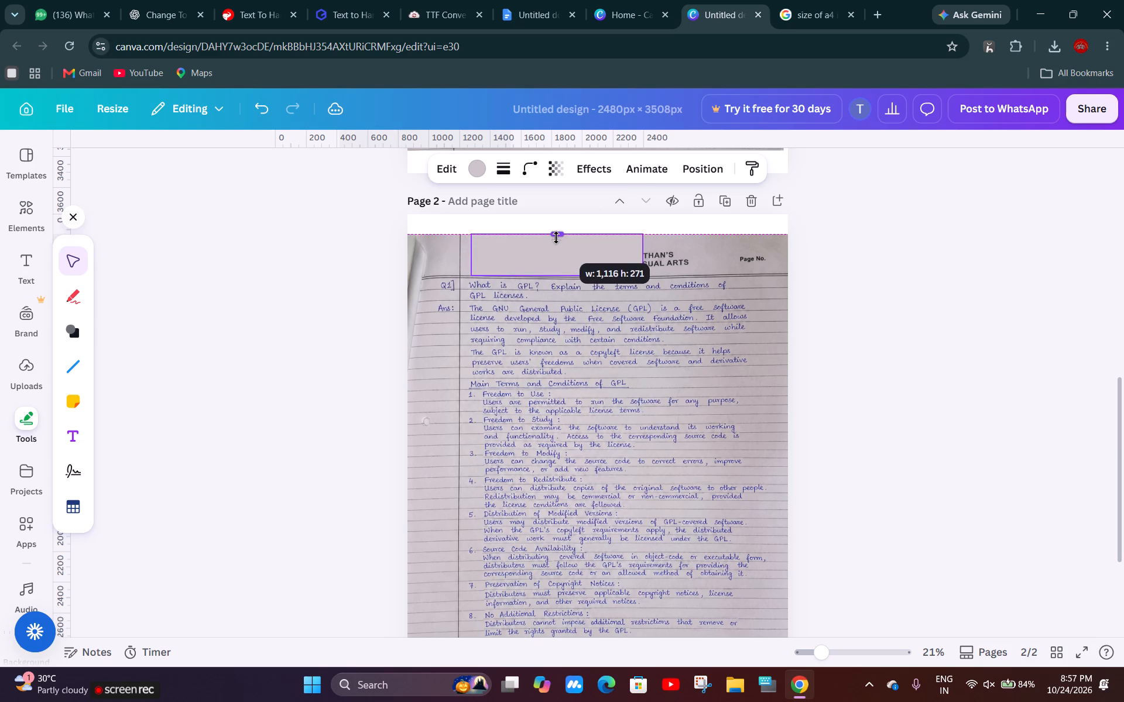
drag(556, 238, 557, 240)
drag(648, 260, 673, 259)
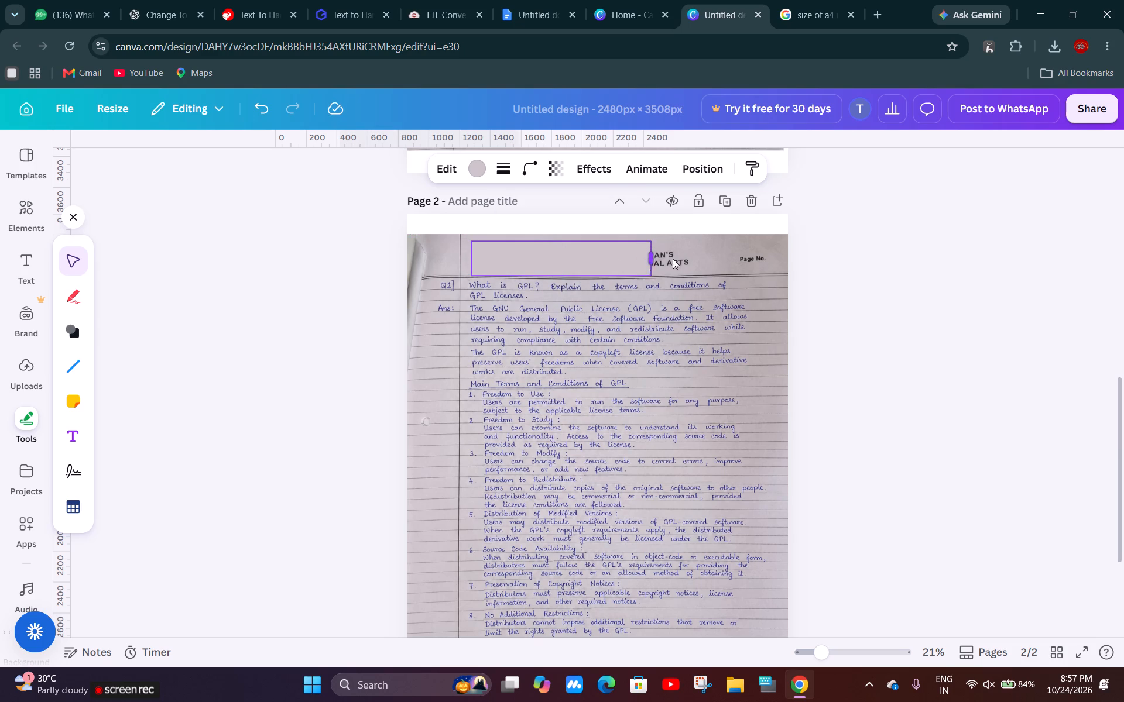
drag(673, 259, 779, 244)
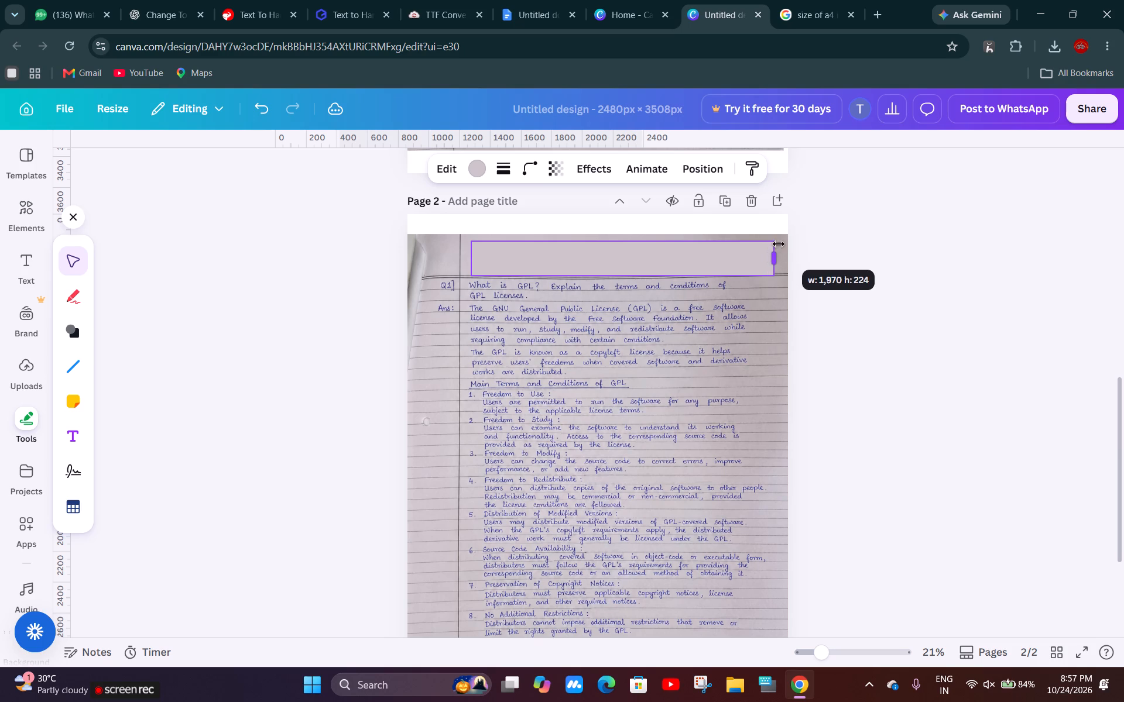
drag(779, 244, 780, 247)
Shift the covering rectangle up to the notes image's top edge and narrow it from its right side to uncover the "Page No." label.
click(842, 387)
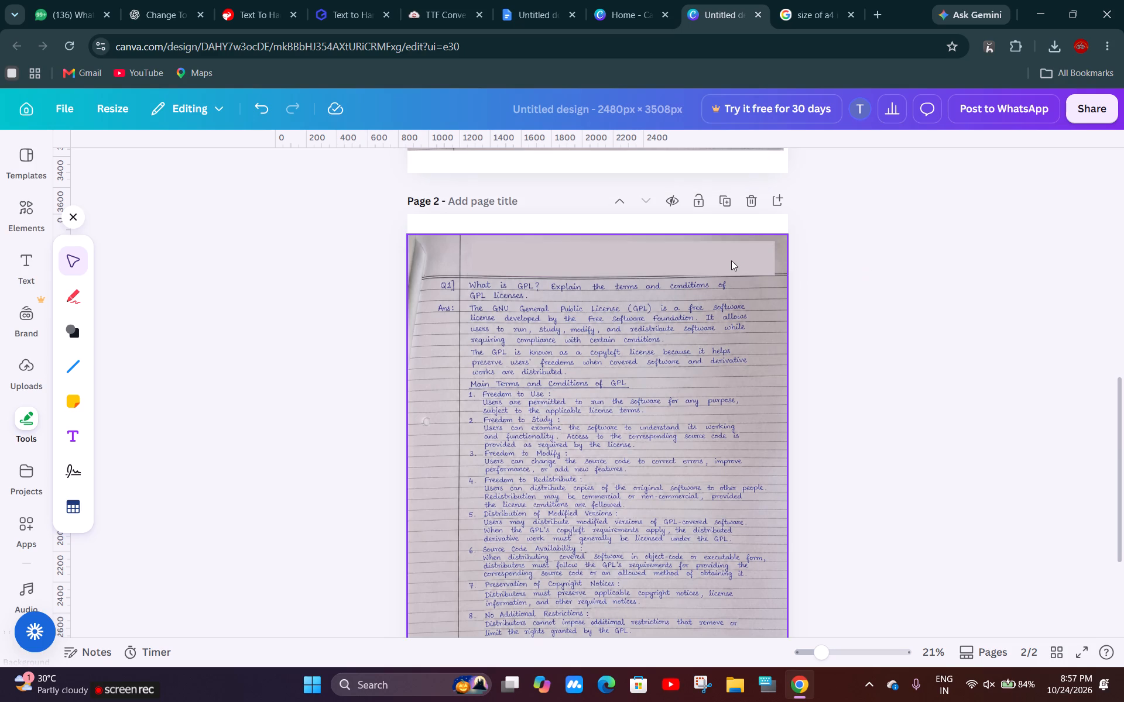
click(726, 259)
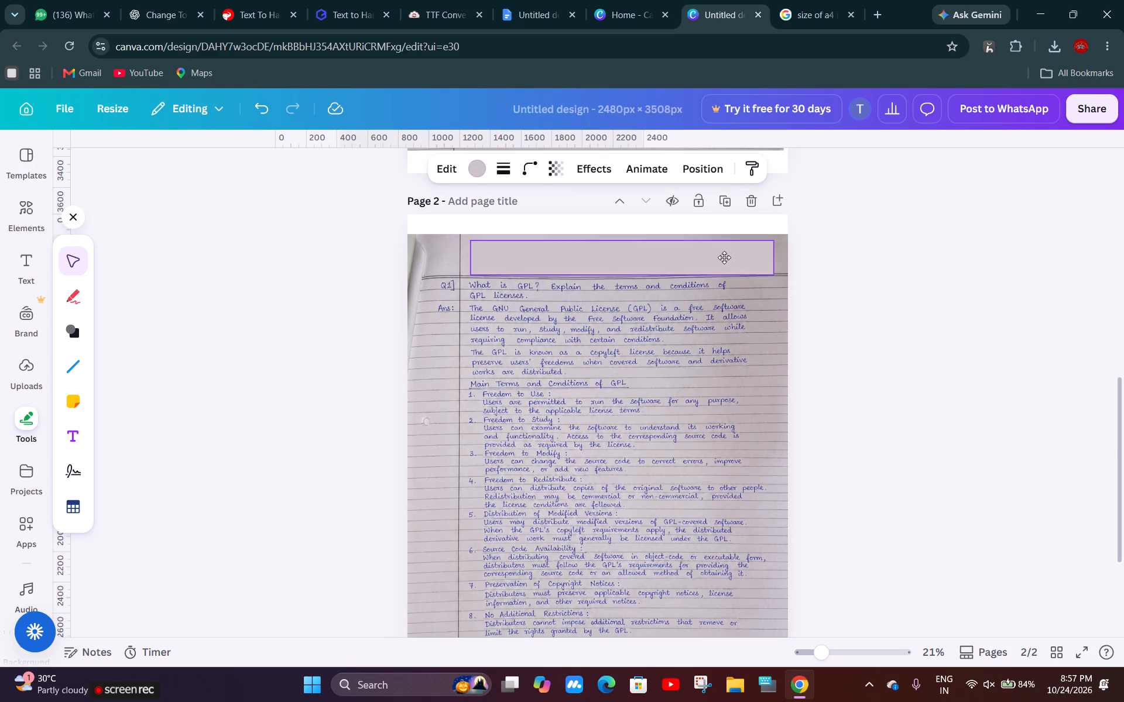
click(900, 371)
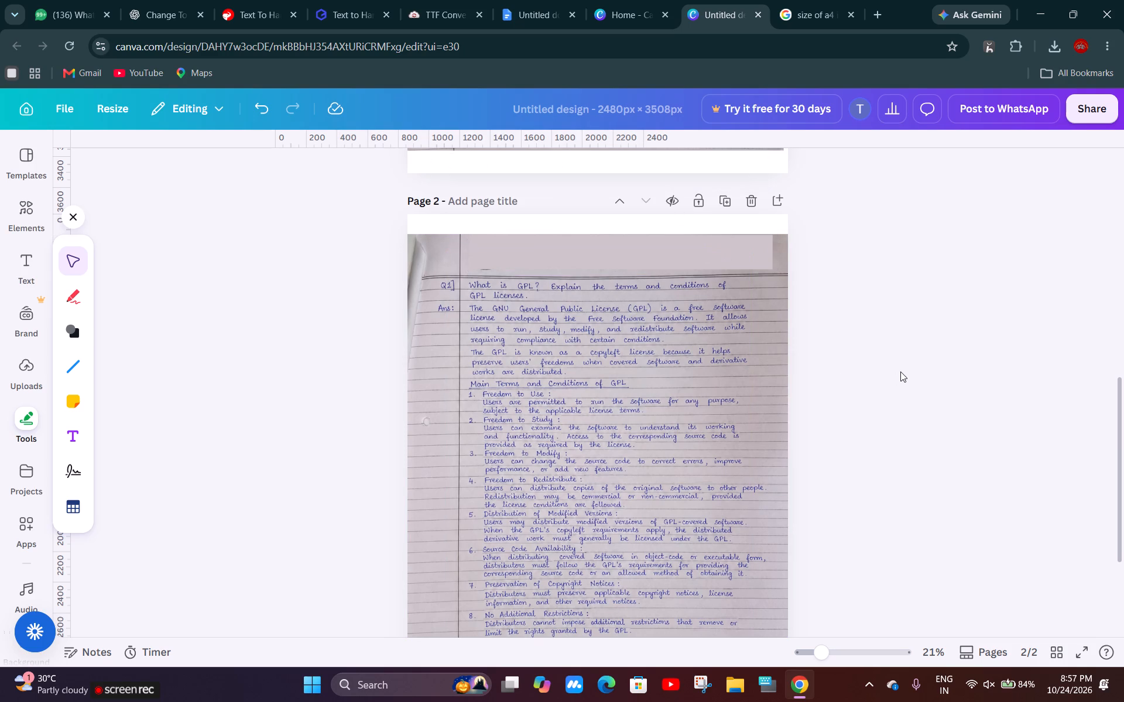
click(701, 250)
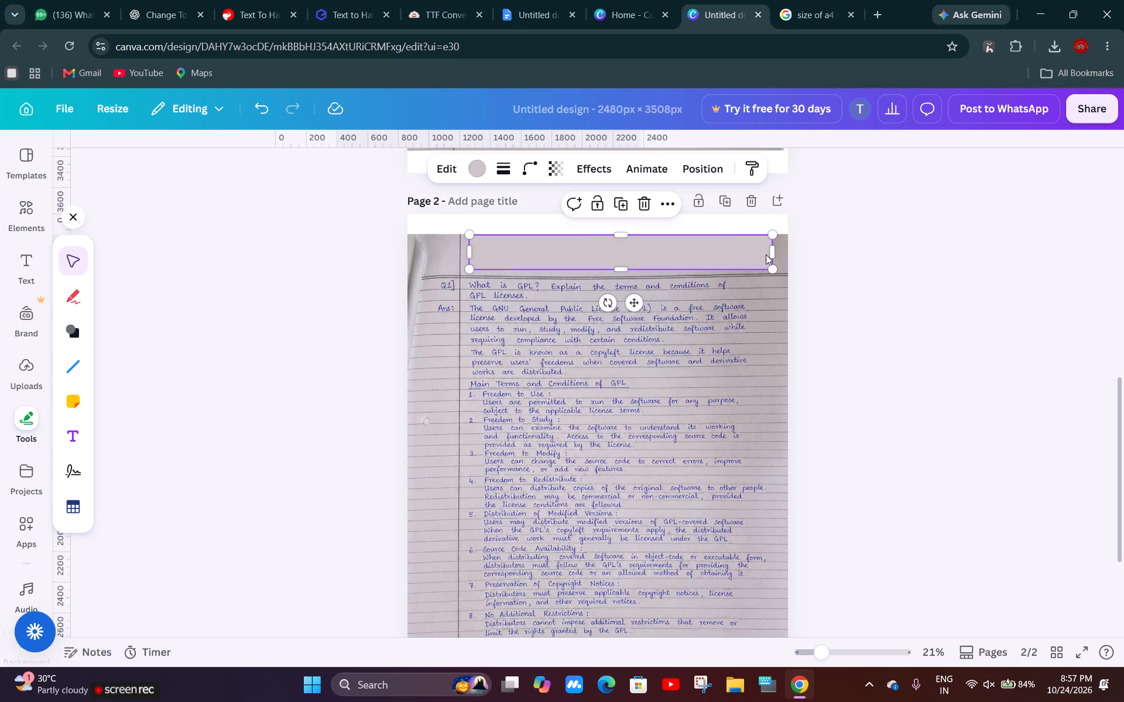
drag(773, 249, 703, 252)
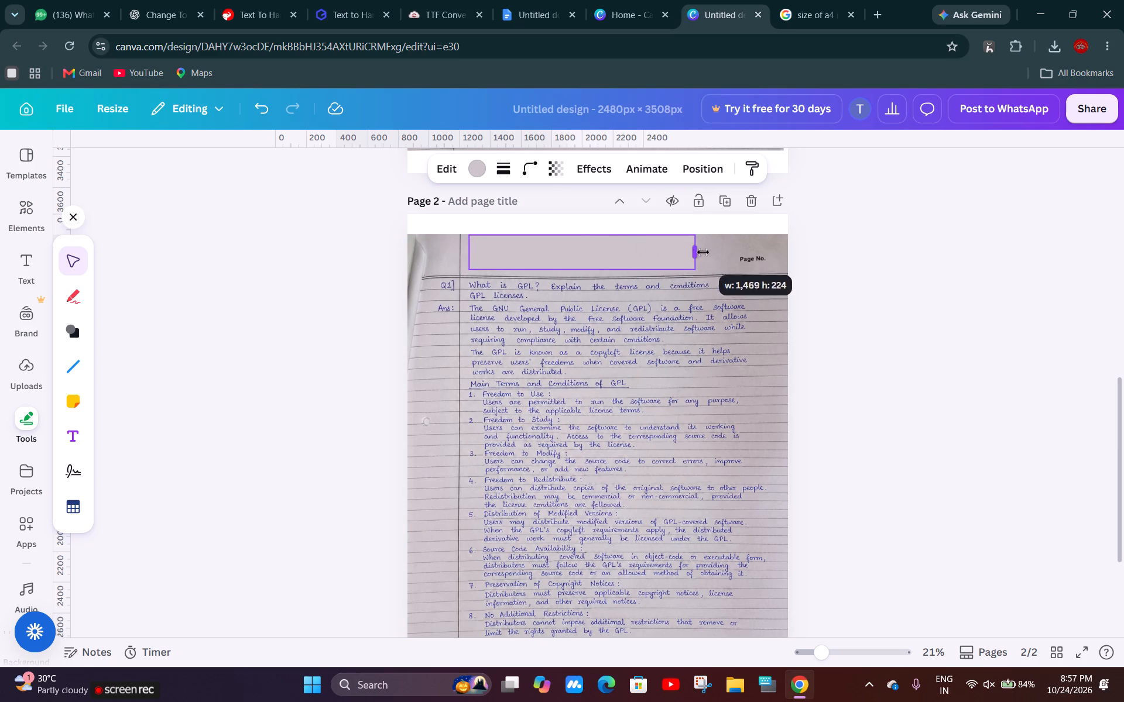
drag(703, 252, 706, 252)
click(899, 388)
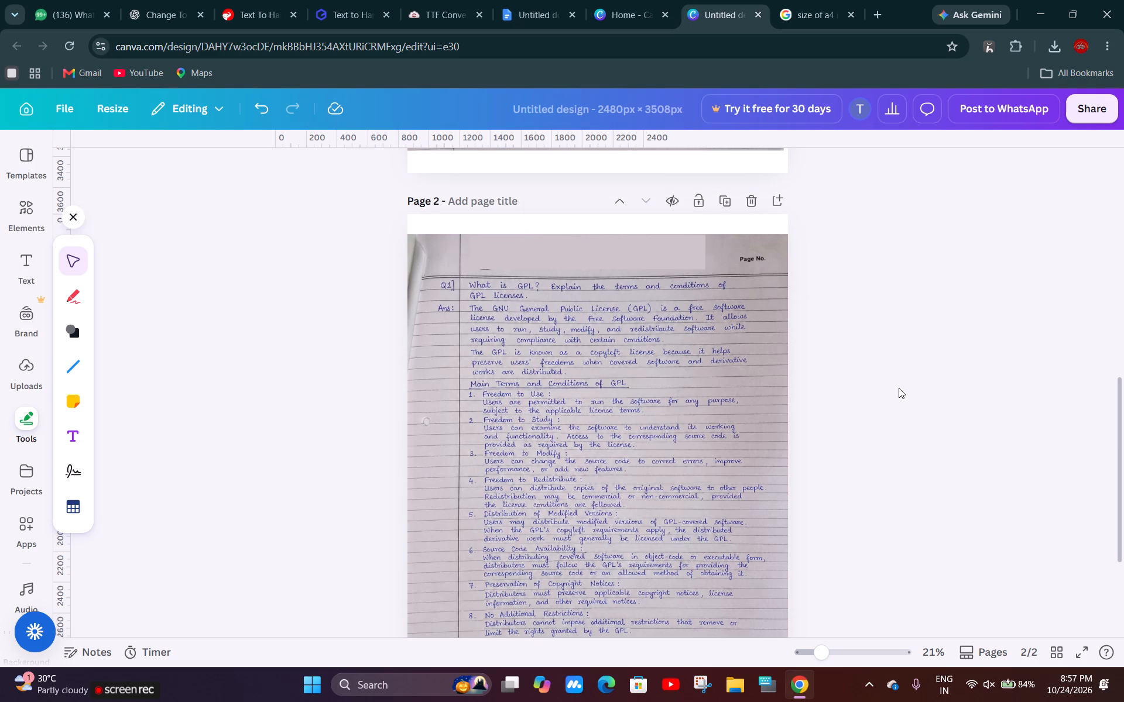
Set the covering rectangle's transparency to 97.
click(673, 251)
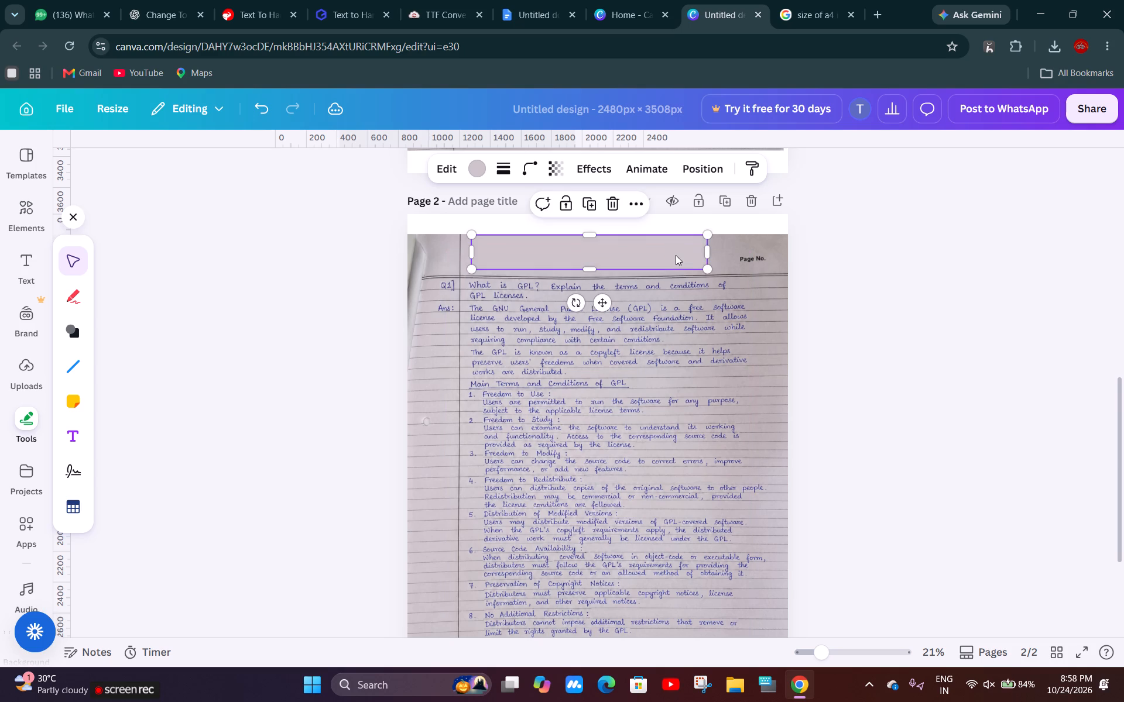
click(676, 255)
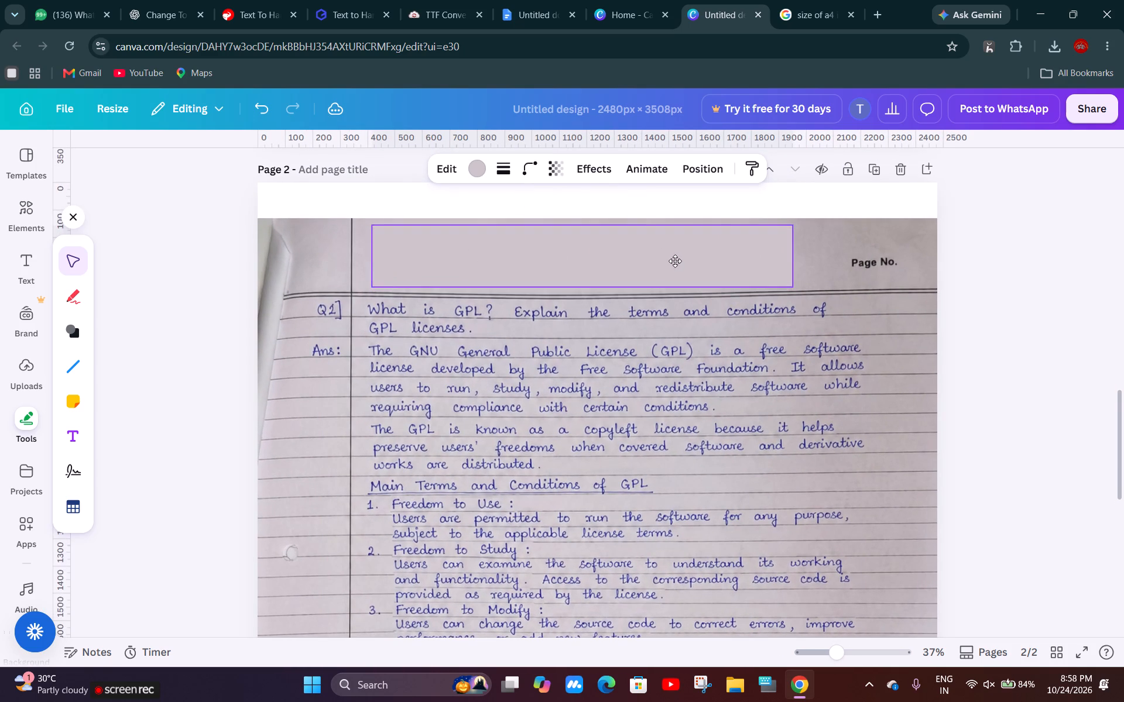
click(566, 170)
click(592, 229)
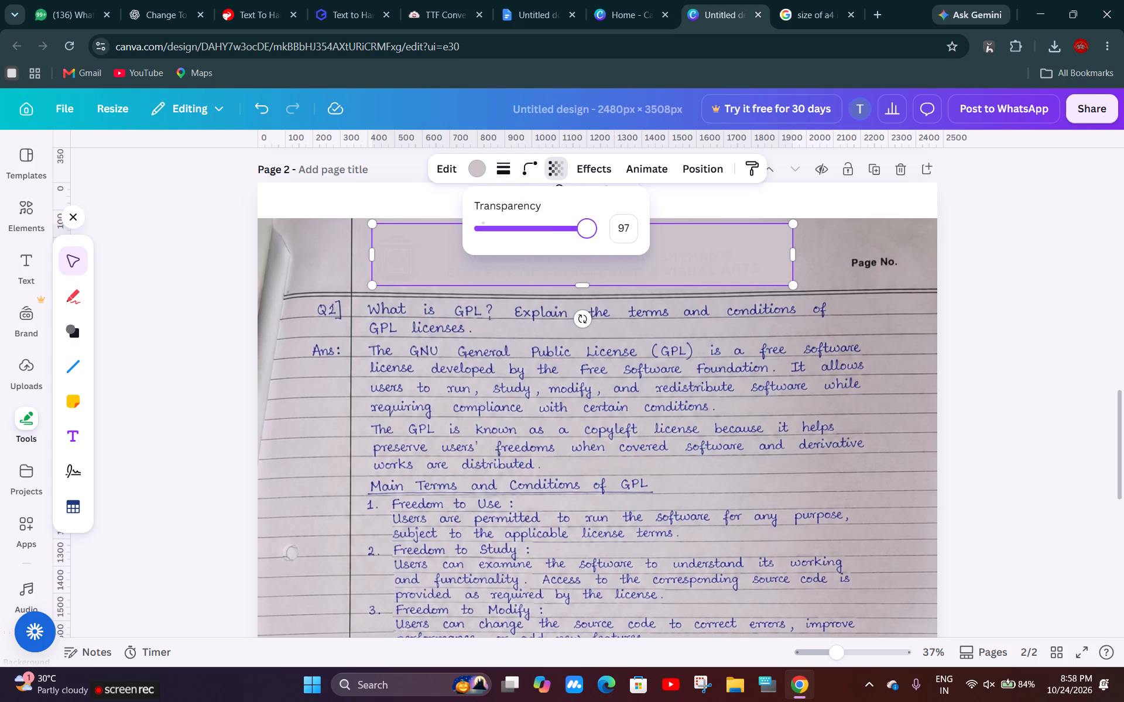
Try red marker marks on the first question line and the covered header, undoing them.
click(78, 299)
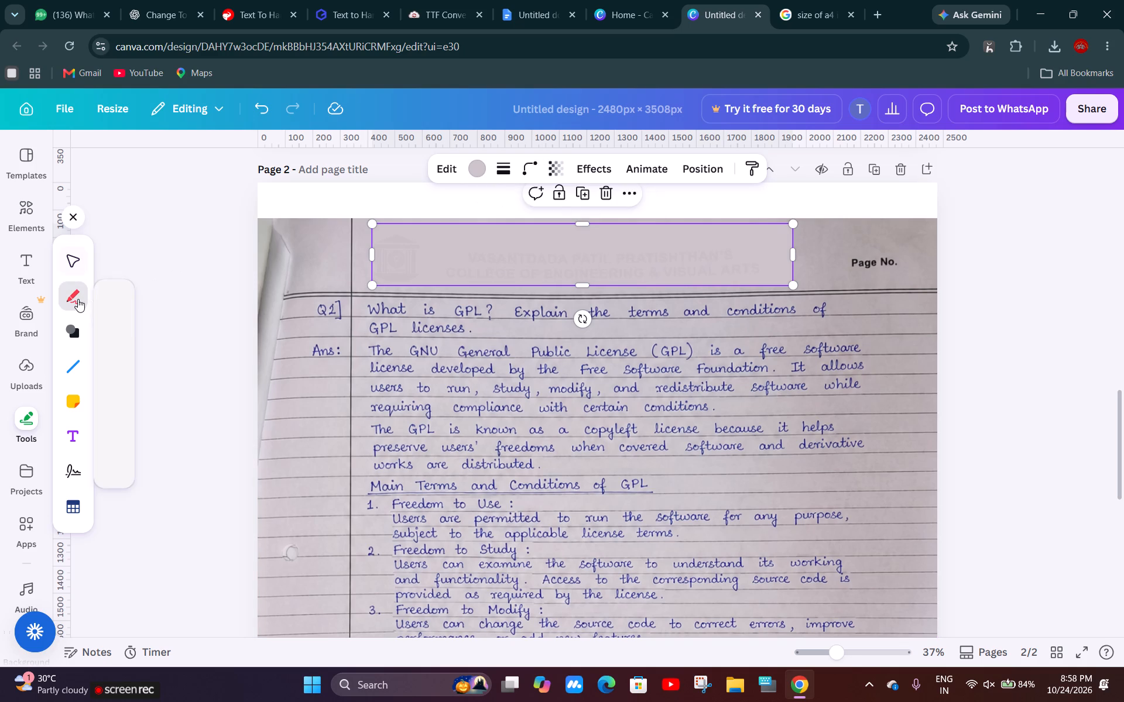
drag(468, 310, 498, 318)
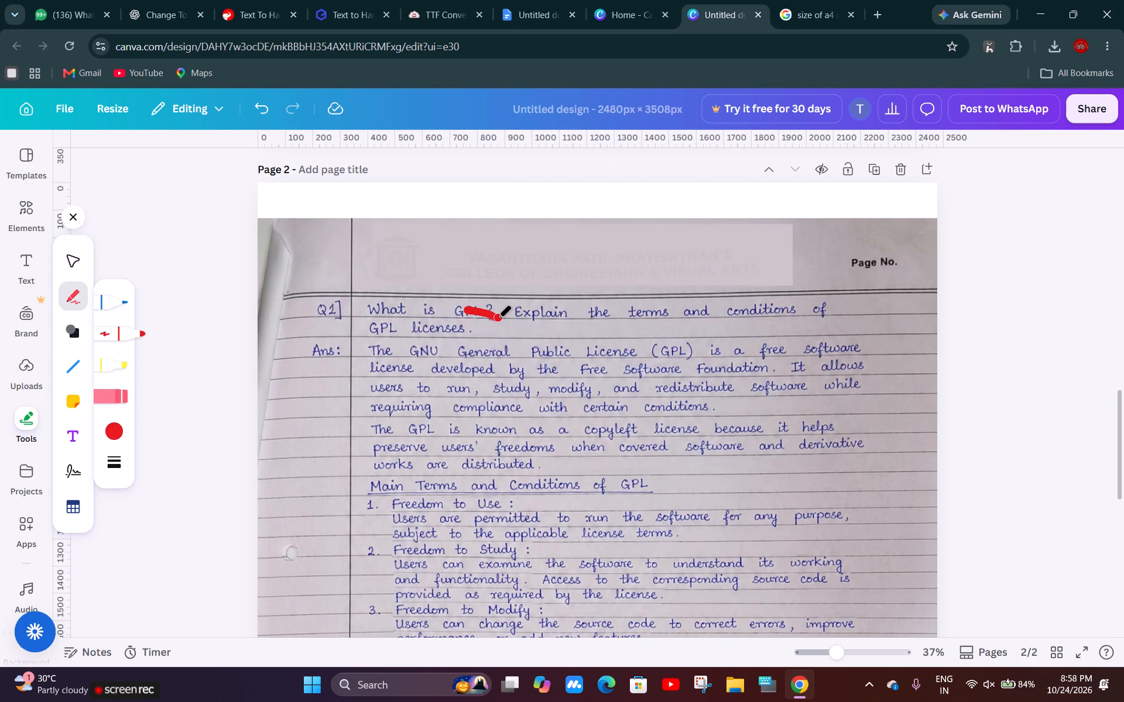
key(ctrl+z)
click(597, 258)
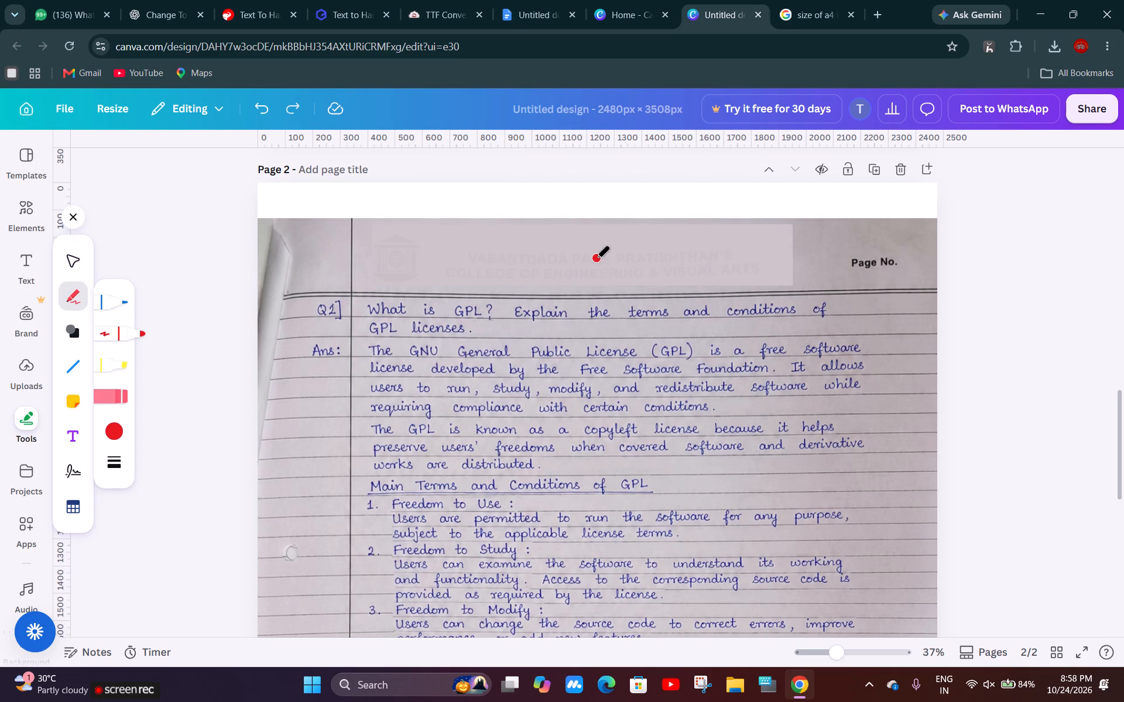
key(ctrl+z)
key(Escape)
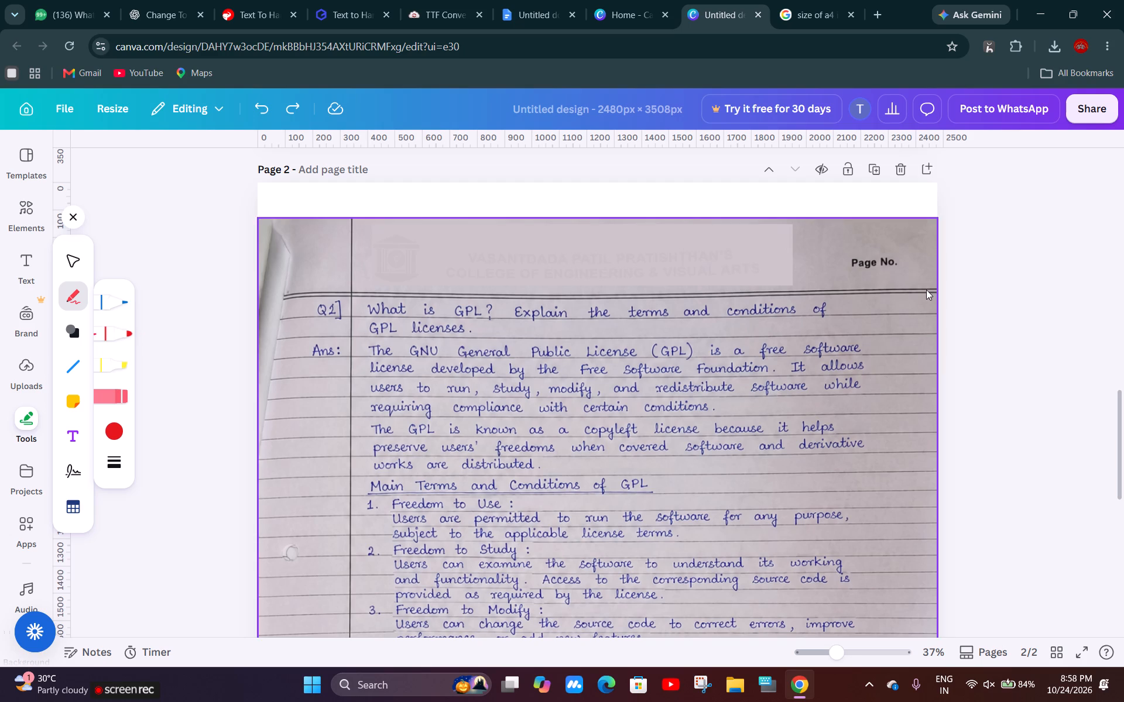
Delete the rectangle covering the college header on page 2.
click(678, 248)
key(Delete)
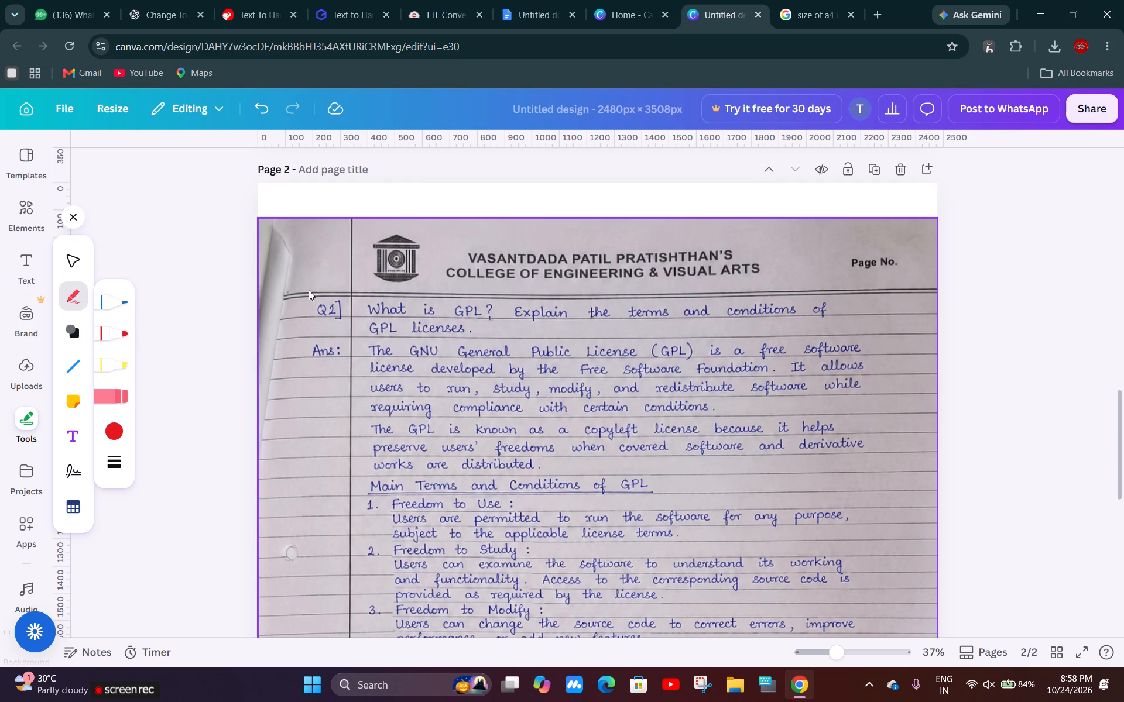
Sample the paper colour beside the college logo for the marker and paint over the logo on page 2.
click(114, 331)
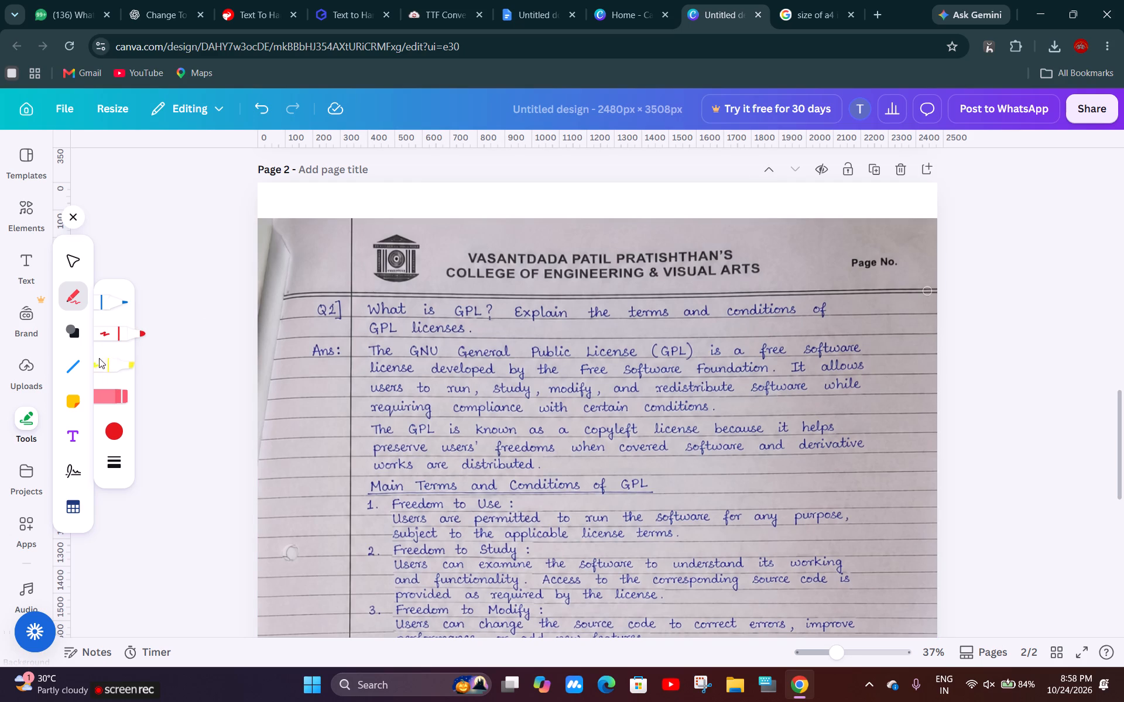
click(113, 429)
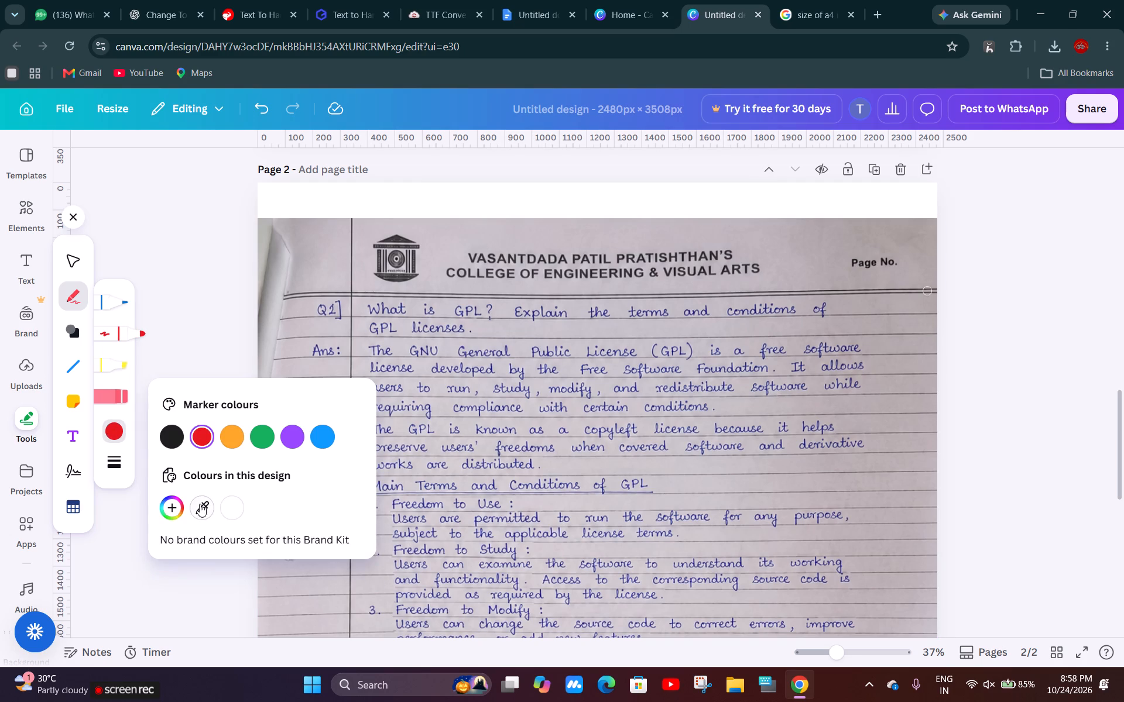
click(200, 504)
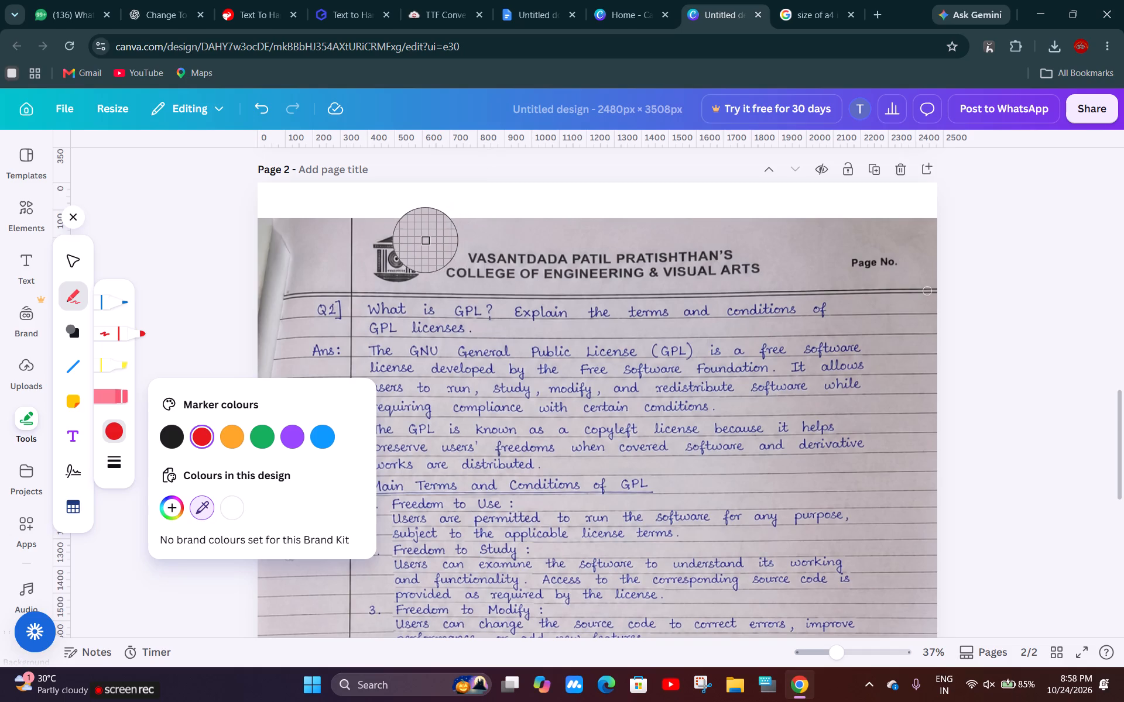
click(427, 240)
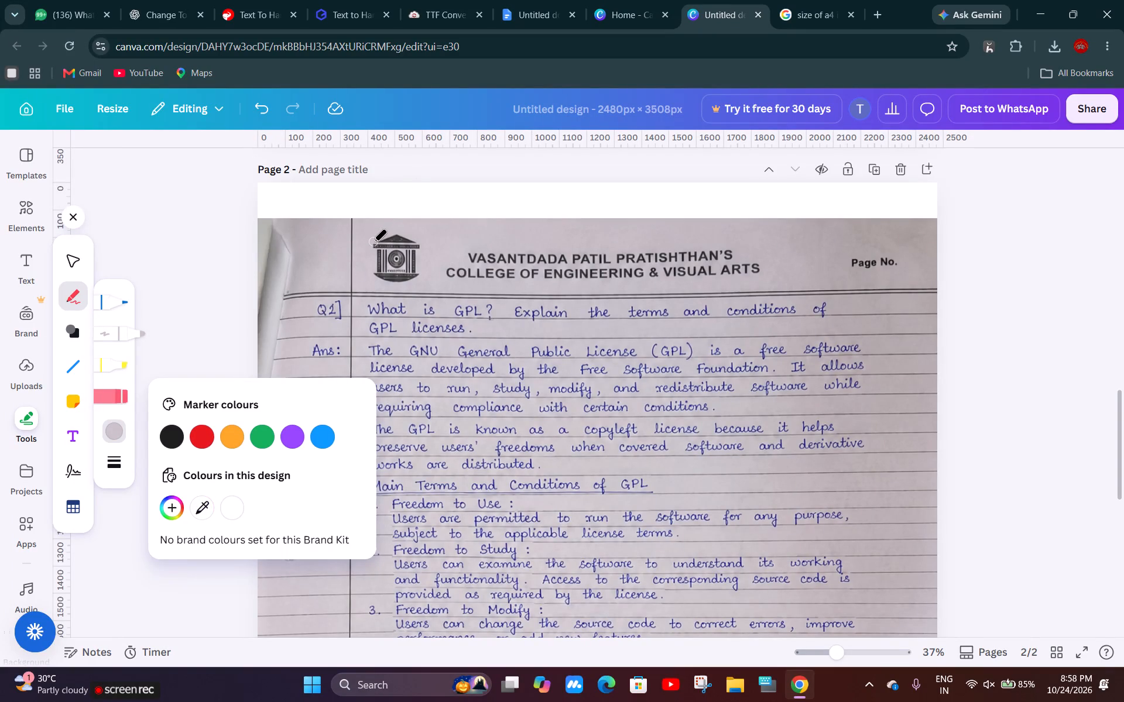
drag(373, 242, 398, 239)
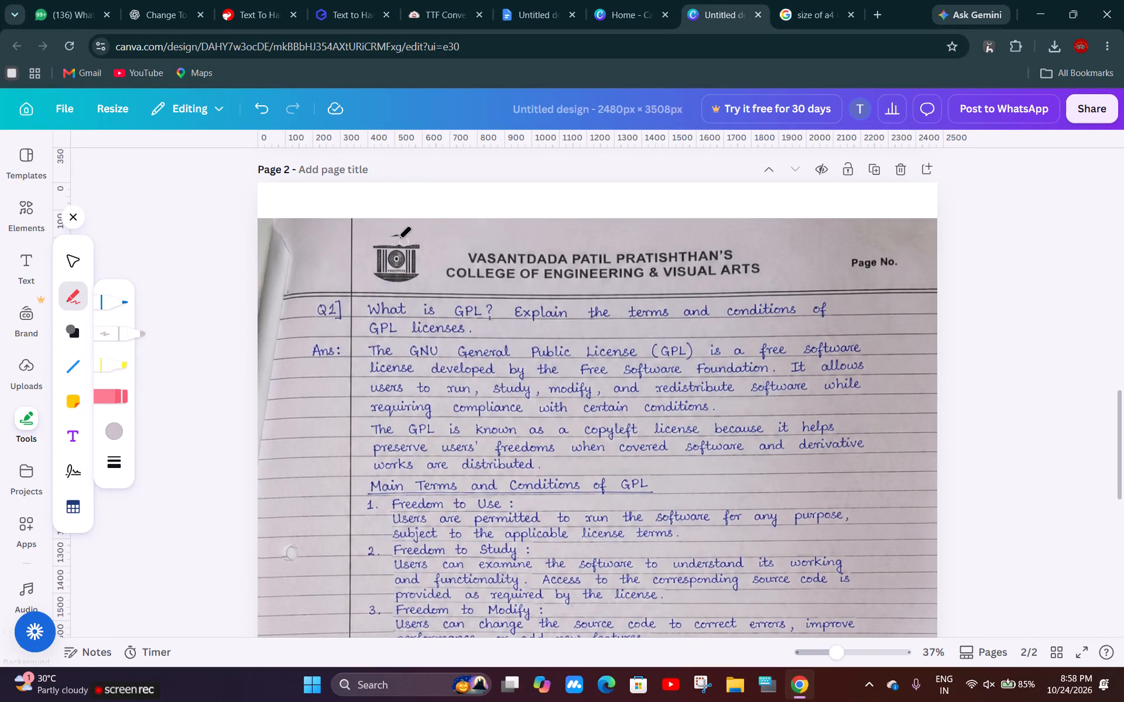
drag(398, 239, 382, 265)
drag(382, 265, 410, 273)
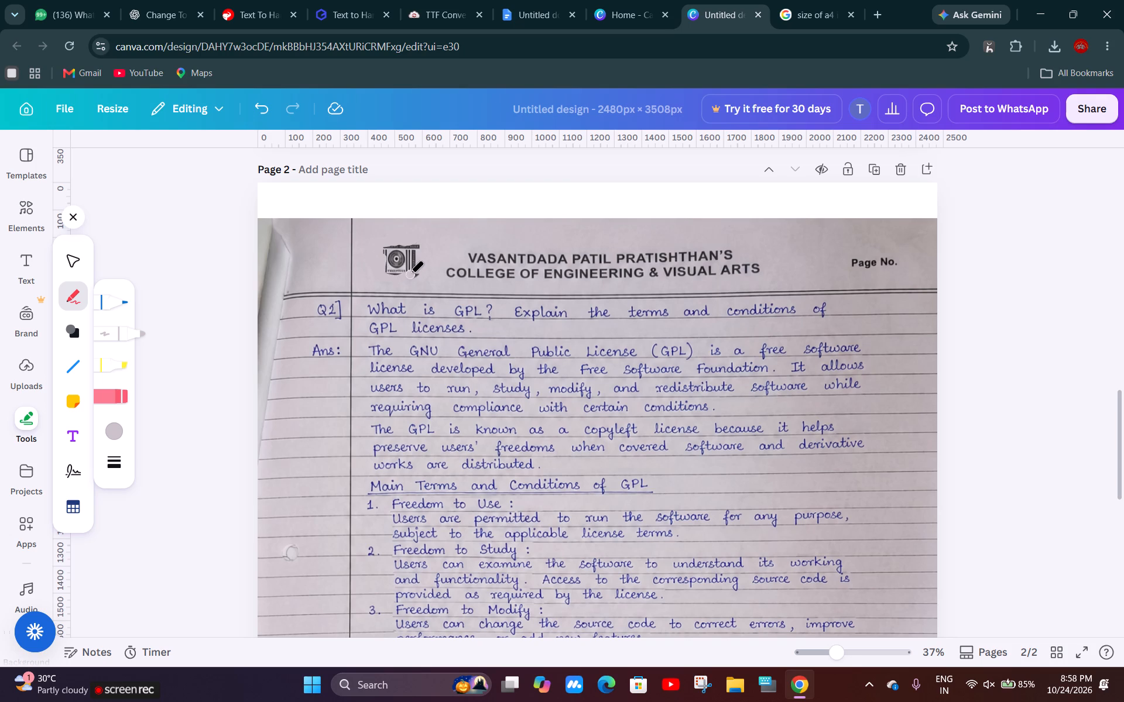
drag(410, 273, 402, 260)
drag(402, 260, 384, 250)
drag(384, 250, 403, 276)
Resample the marker colour from the paper just above the college name and set the marker weight to 100.
click(115, 429)
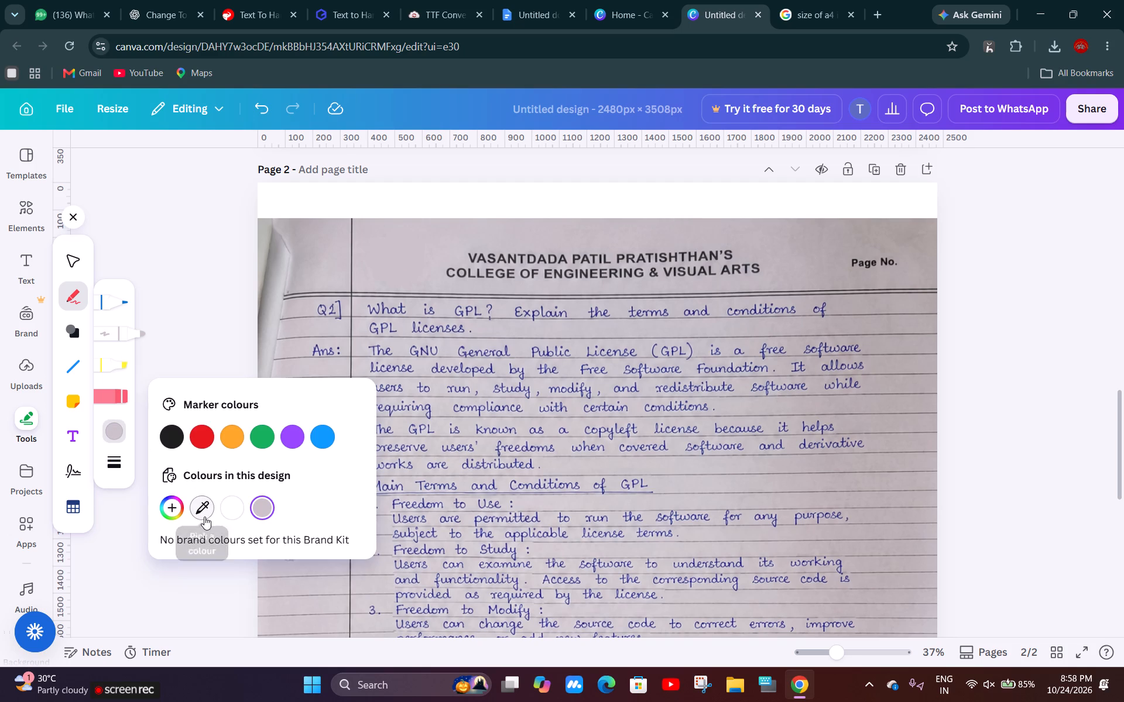
click(204, 517)
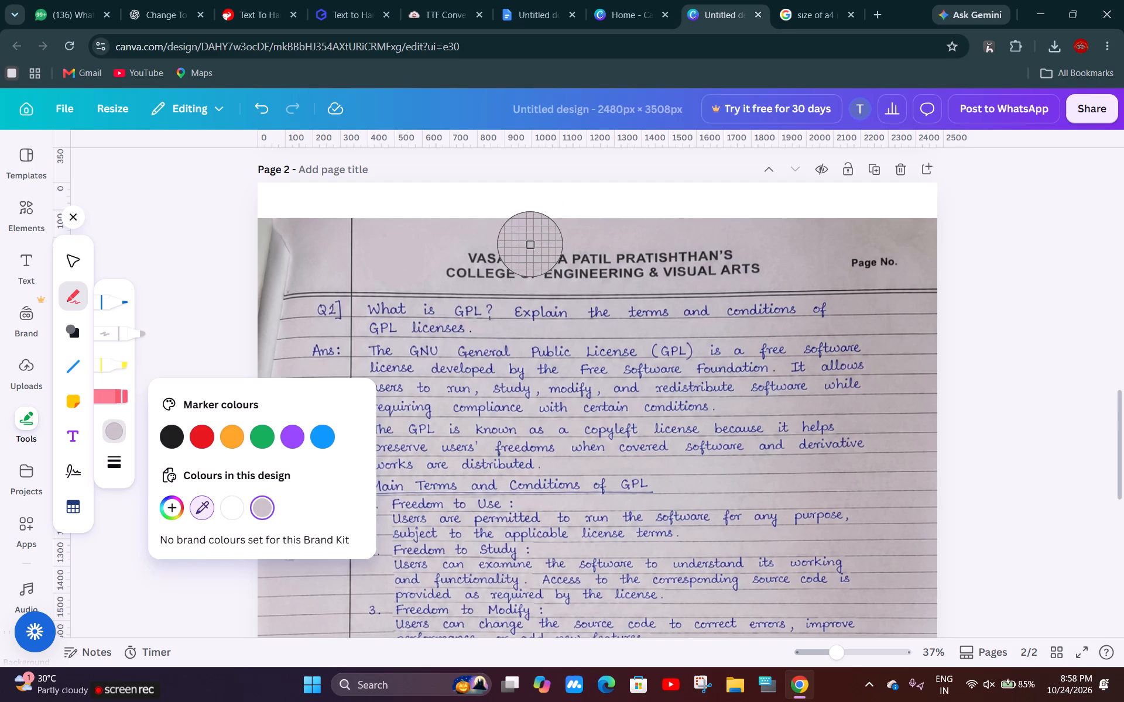
click(530, 245)
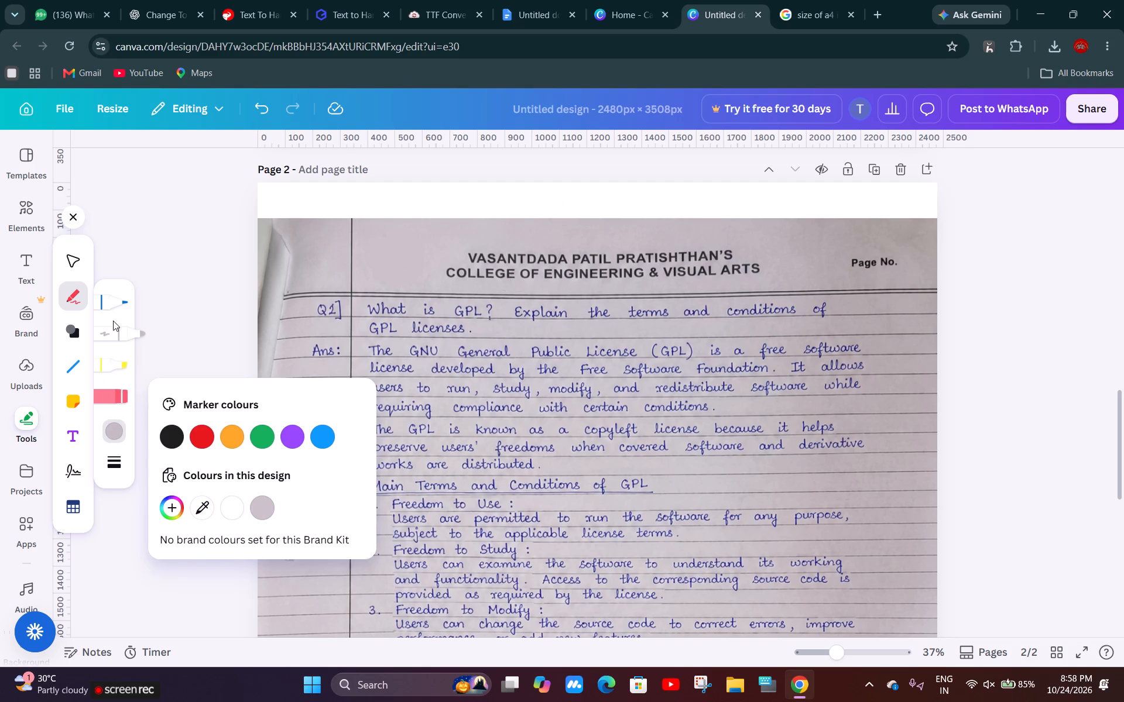
click(112, 473)
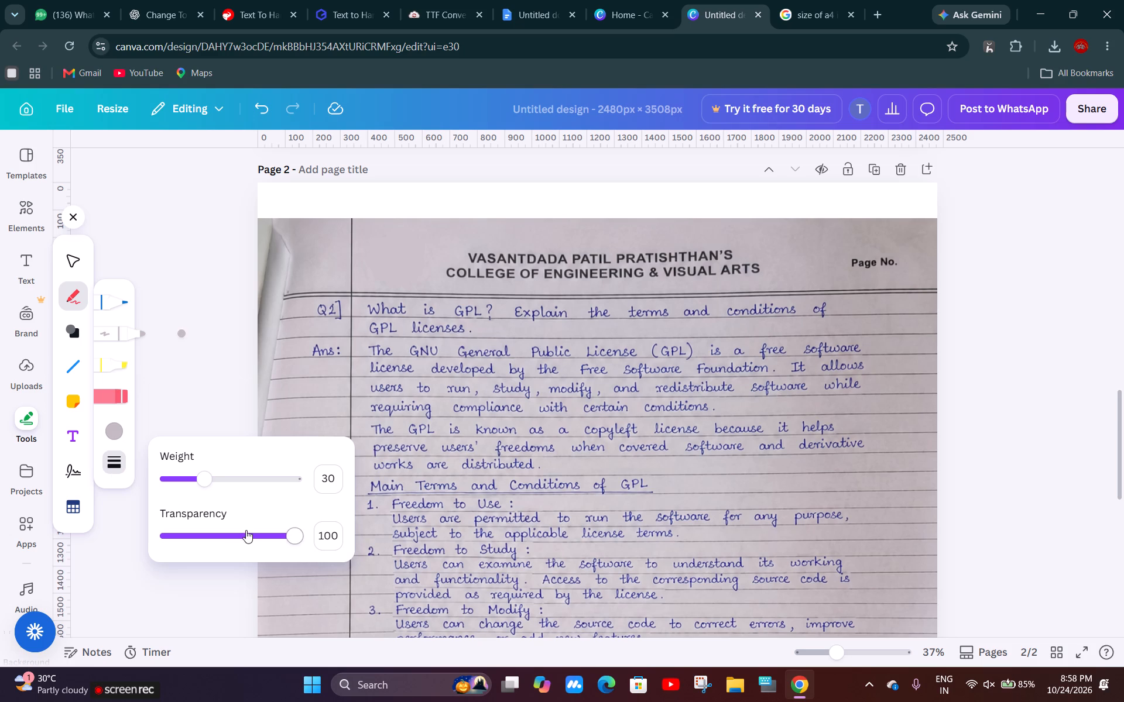
drag(208, 486, 307, 484)
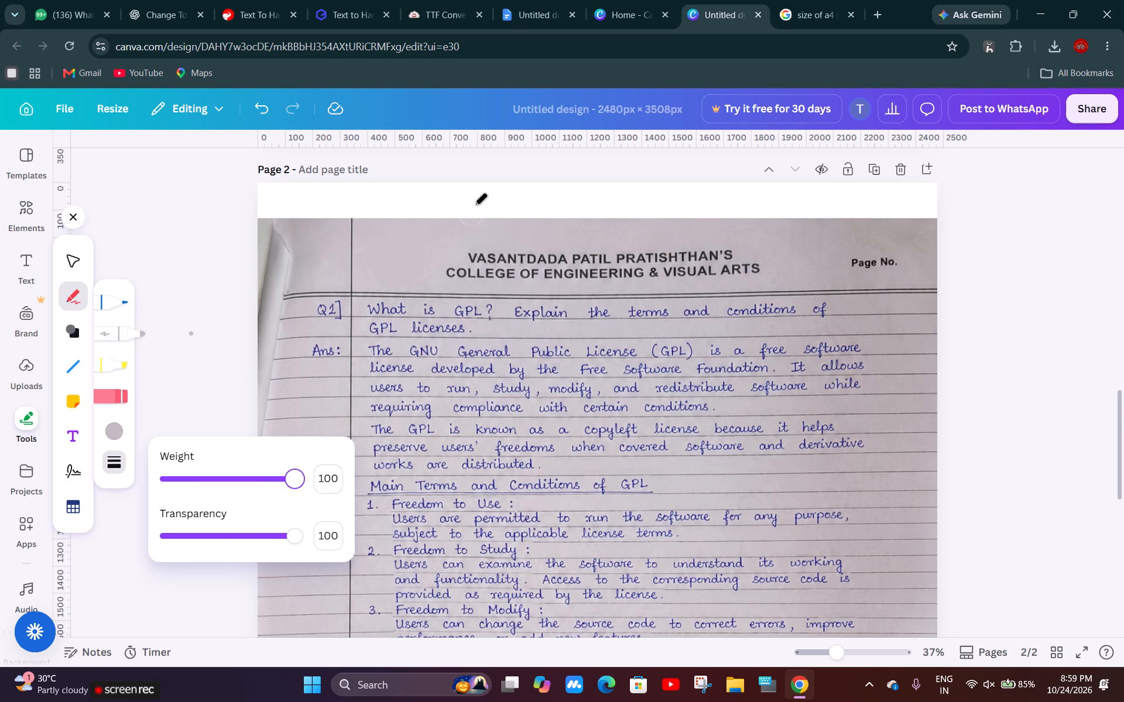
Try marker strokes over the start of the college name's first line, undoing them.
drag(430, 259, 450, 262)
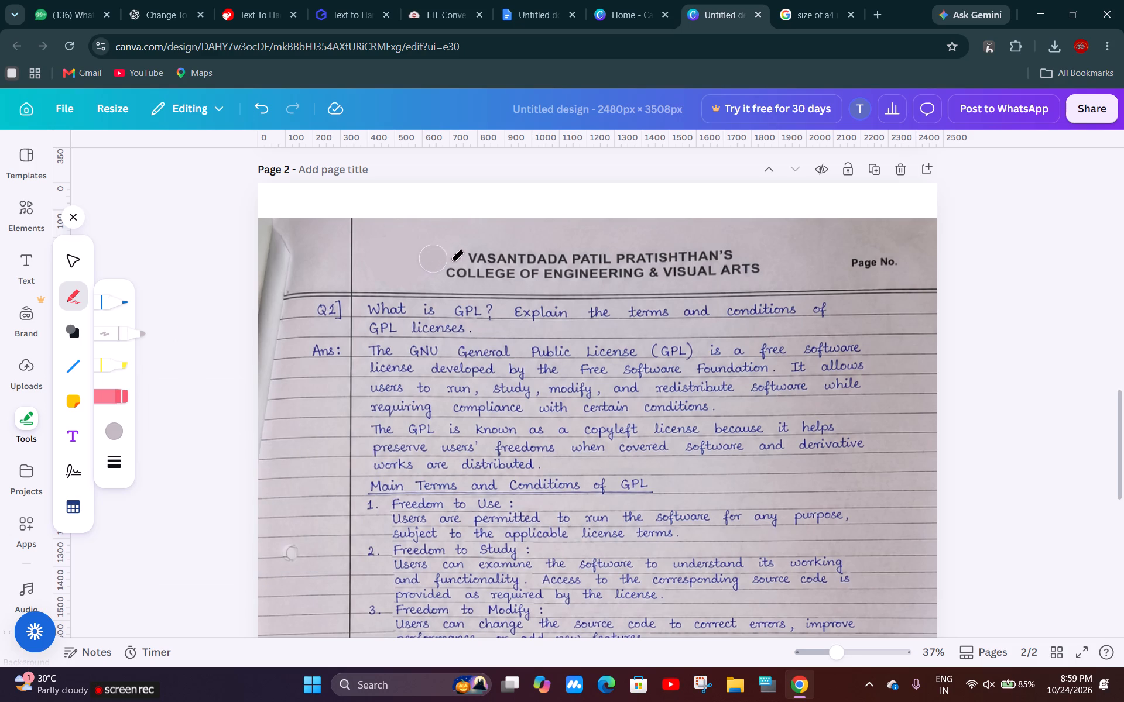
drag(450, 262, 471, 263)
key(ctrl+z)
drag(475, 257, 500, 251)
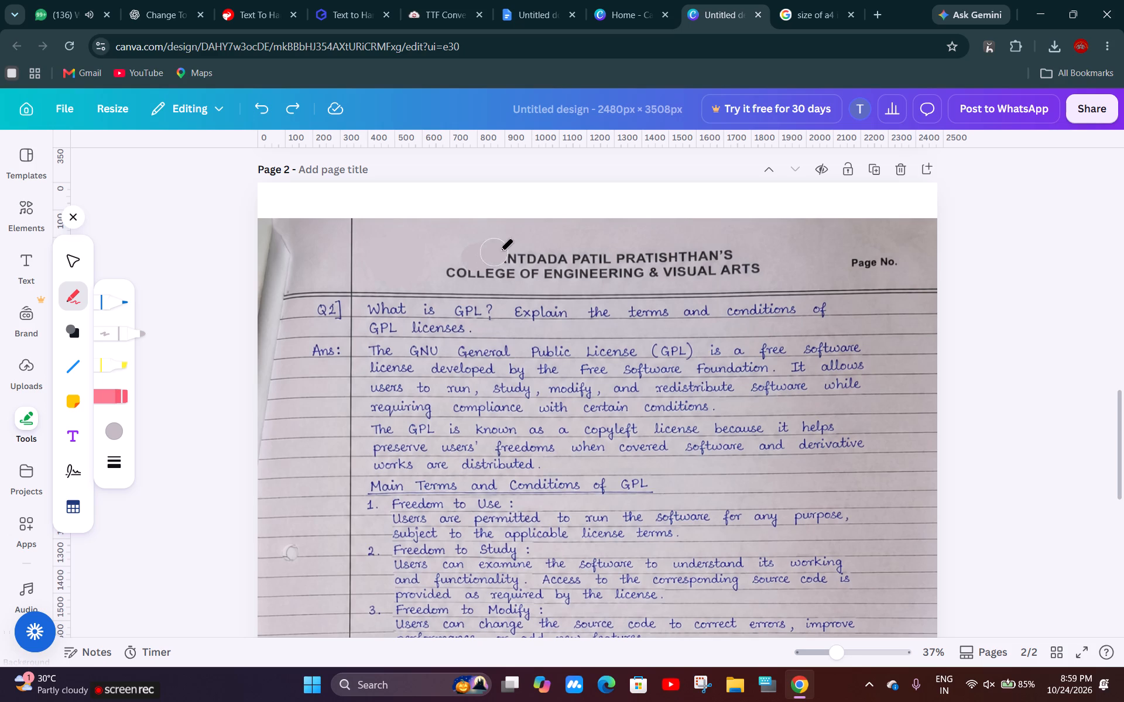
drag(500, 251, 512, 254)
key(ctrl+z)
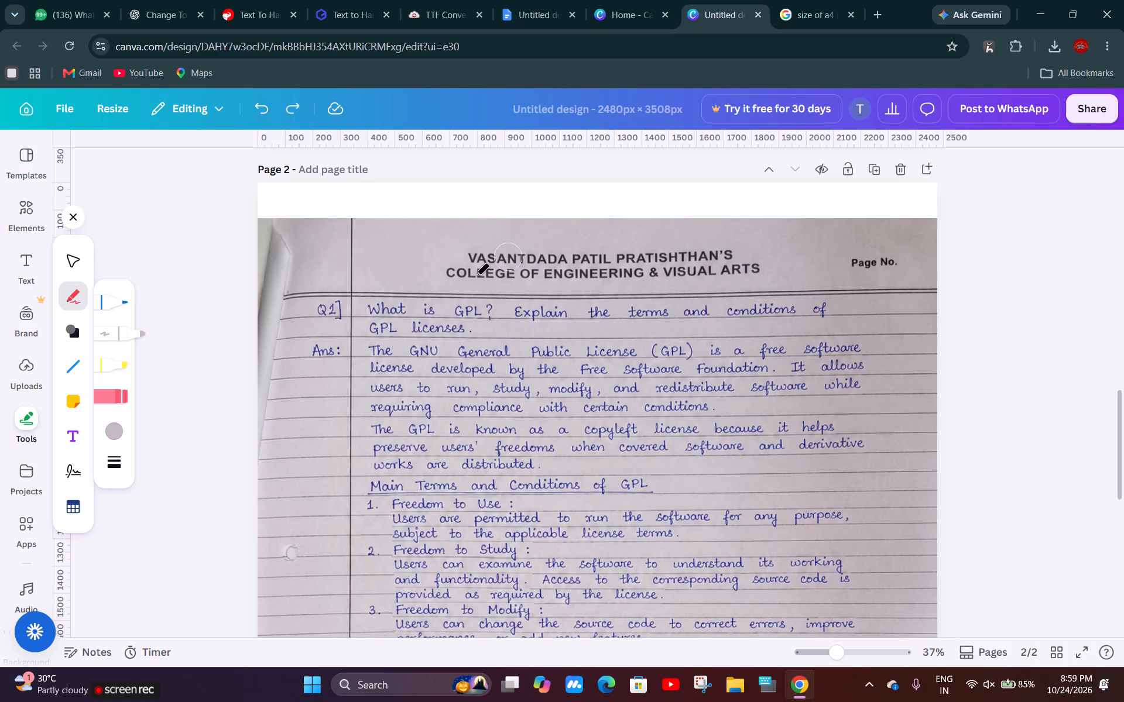
Paint over the middle of the college name's first line, from "DADA PATIL" into "PRATISHTHAN'S".
drag(544, 262, 573, 260)
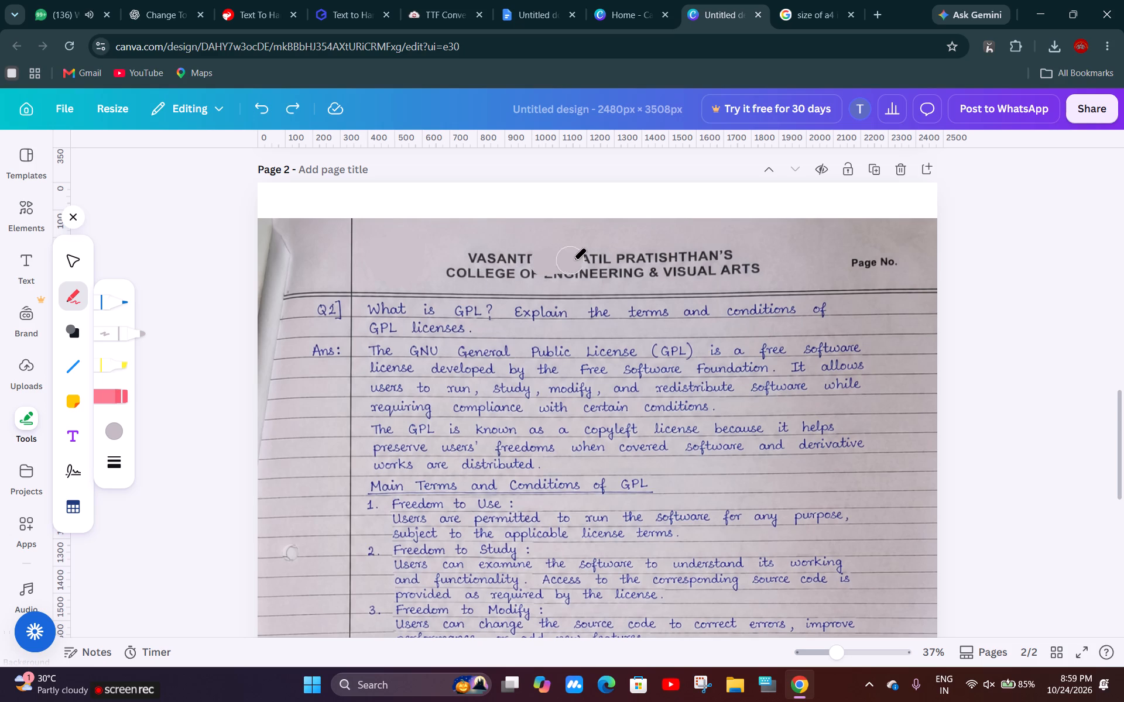
drag(573, 260, 574, 260)
drag(579, 259, 615, 249)
drag(615, 249, 644, 256)
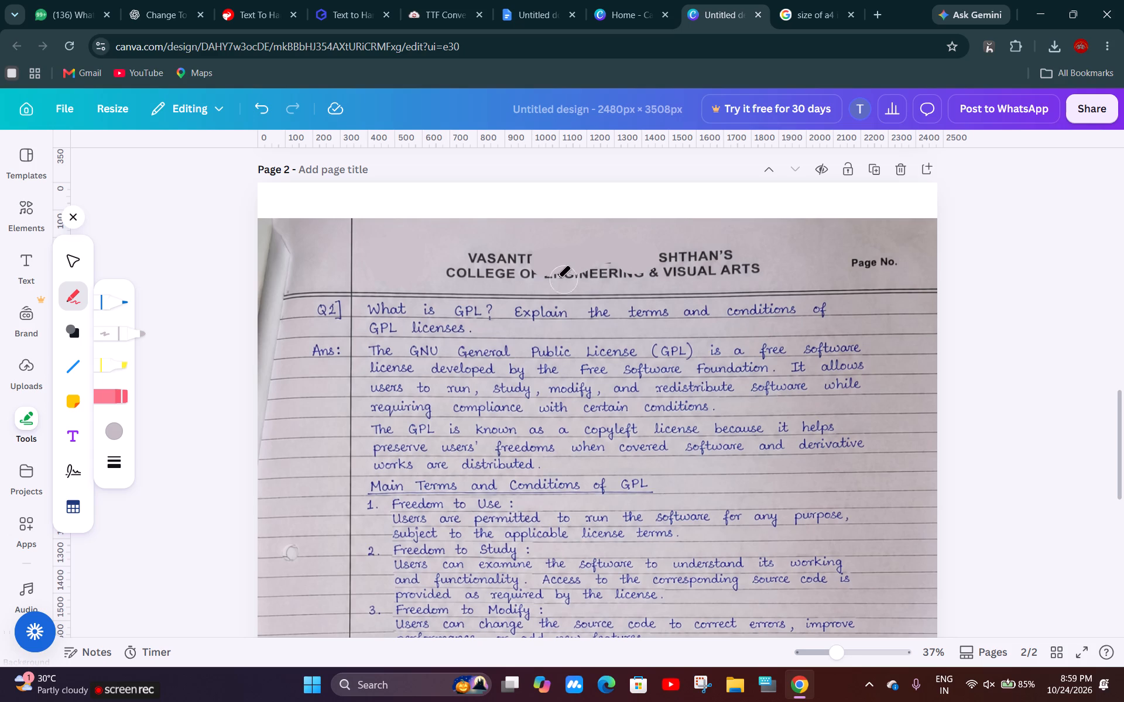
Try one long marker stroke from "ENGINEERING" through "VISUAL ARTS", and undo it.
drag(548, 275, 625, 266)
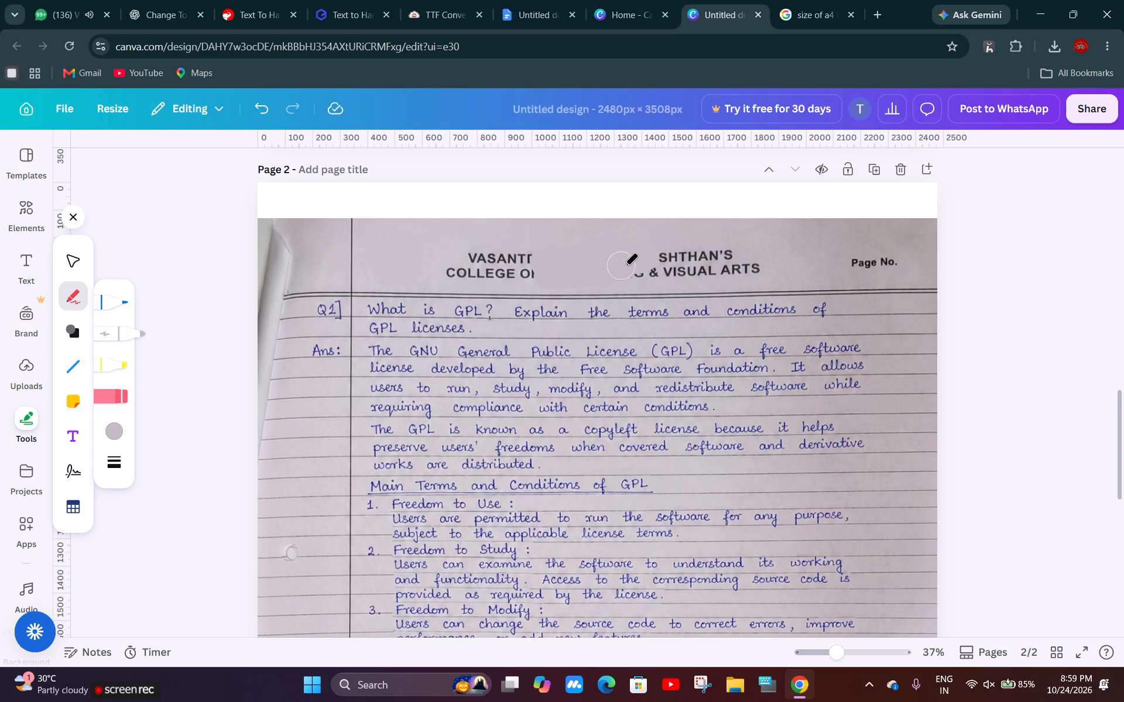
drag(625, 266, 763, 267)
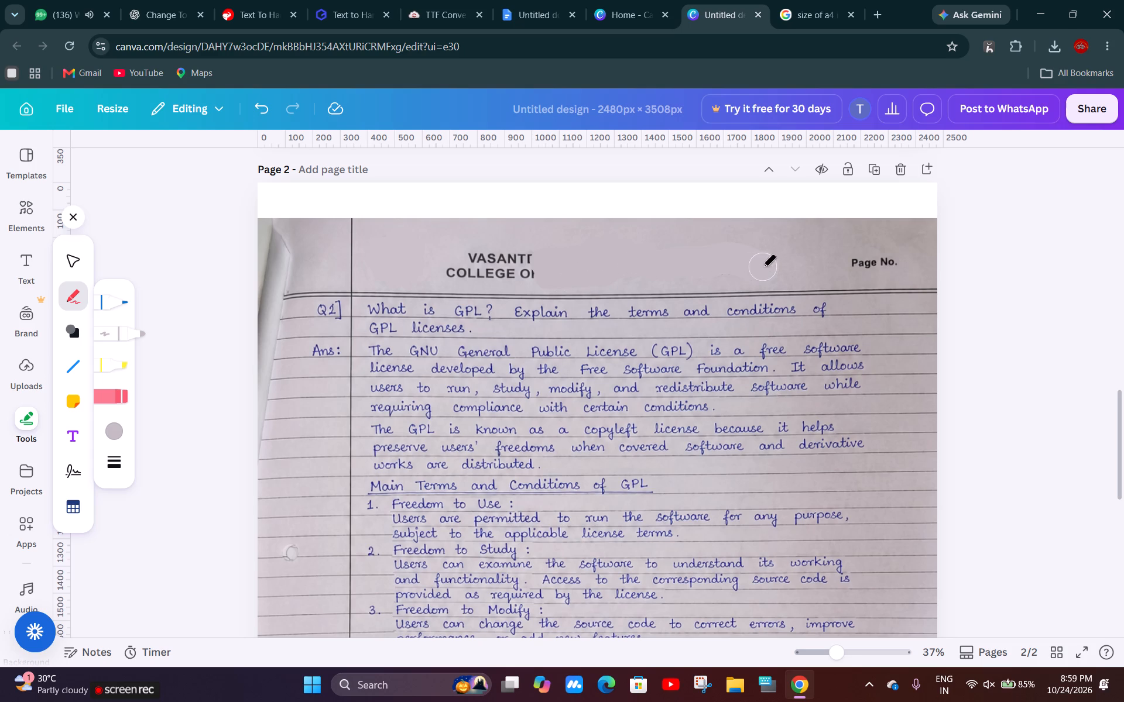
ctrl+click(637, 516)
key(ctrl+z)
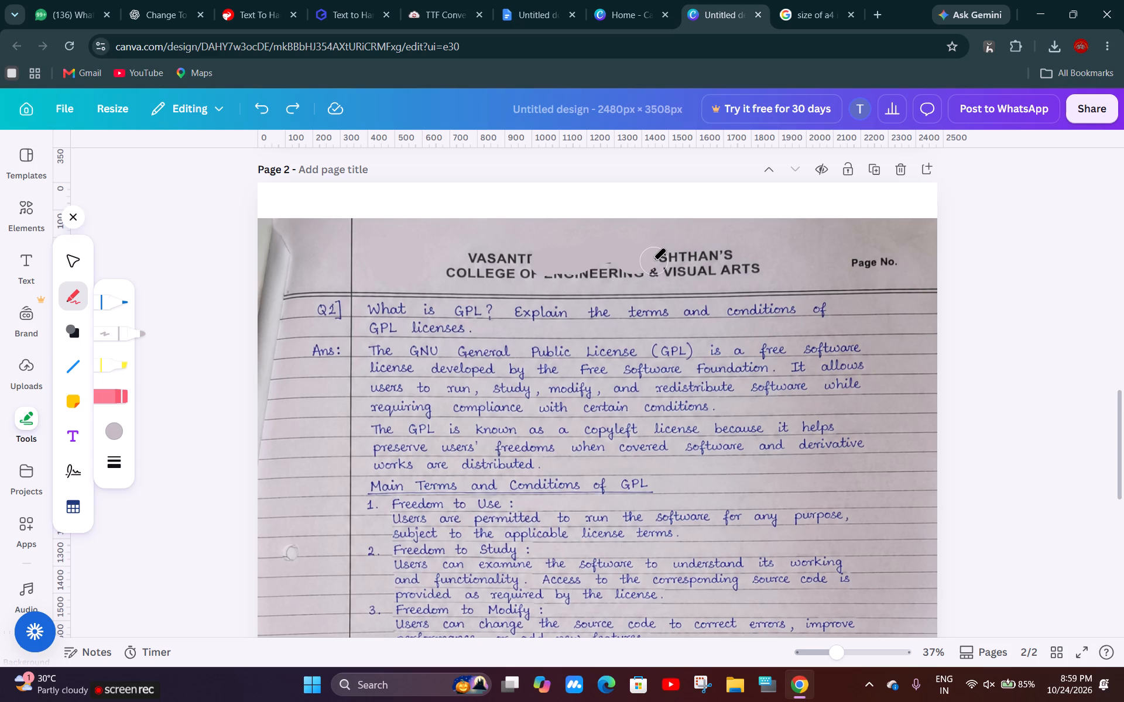
Paint over "OF ENGINEERING &" in the header's second line with marker dabs and a stroke.
click(653, 260)
click(649, 277)
drag(649, 264, 553, 269)
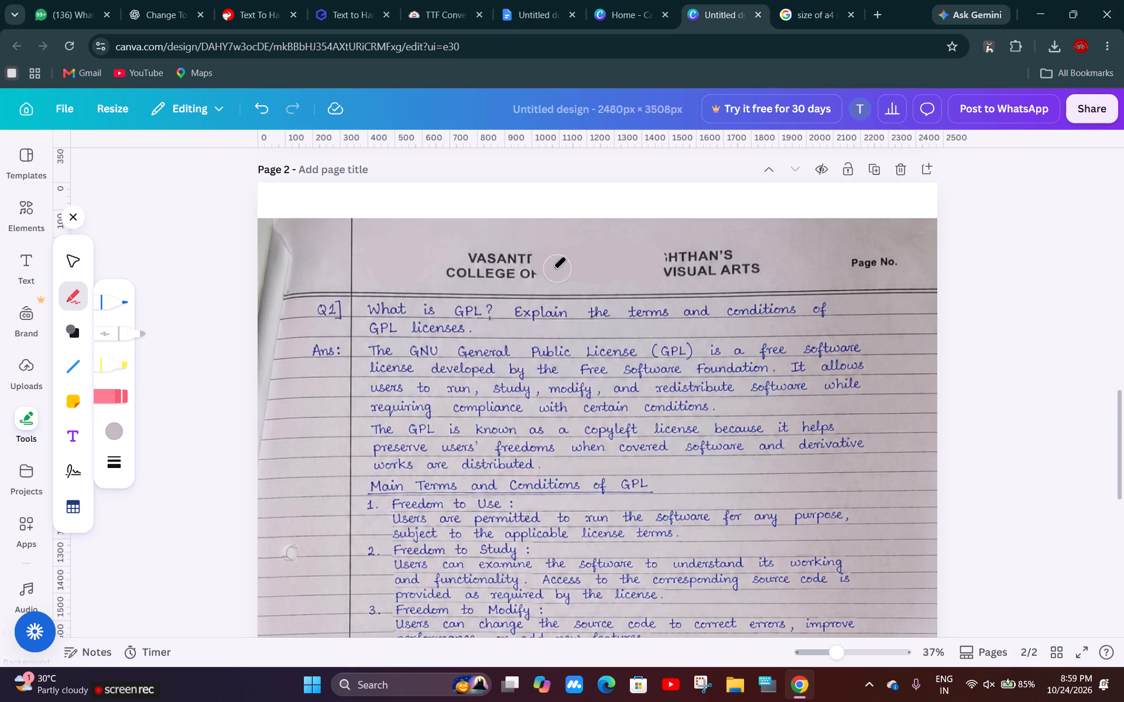
drag(553, 269, 542, 271)
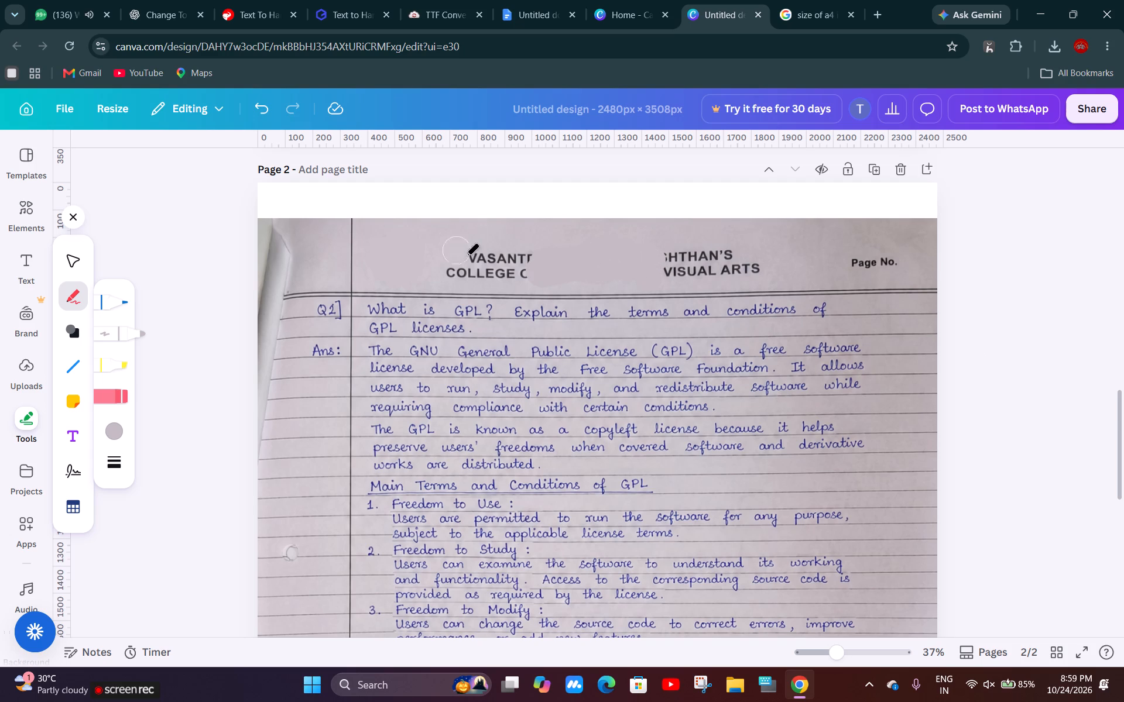
click(470, 254)
key(ctrl+z)
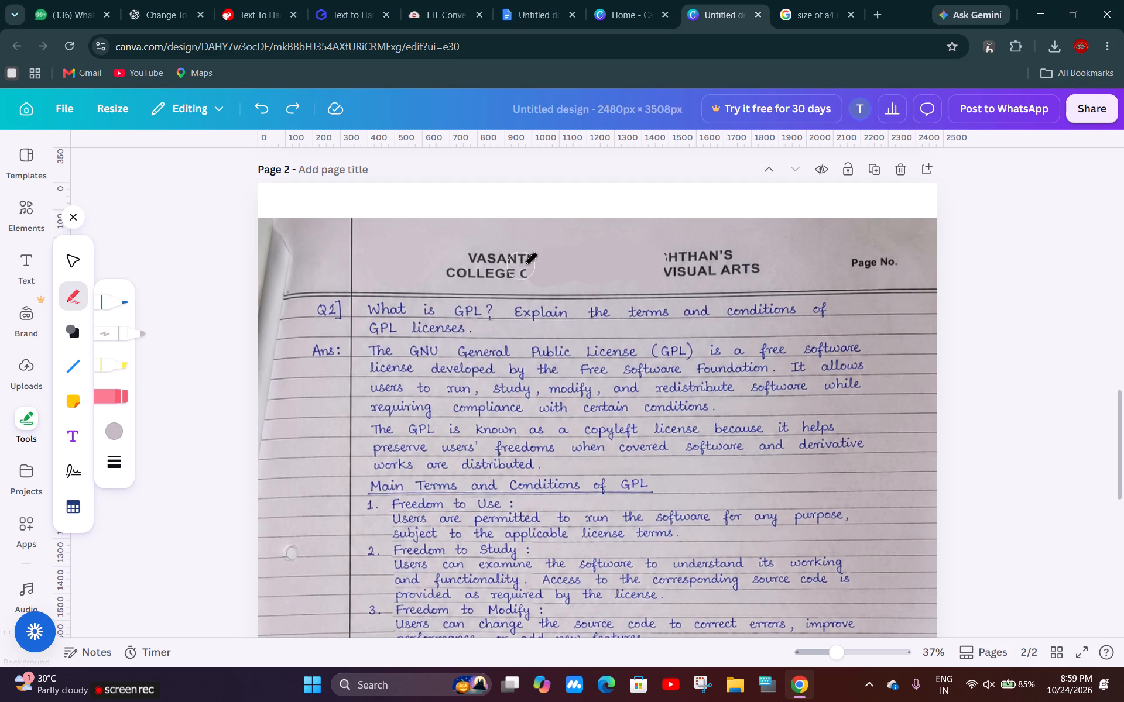
Extend the marker cover outward on both header lines, over the ends of "VASANT" and "COLLEGE" and over "HTHAN'" and "VISUAL".
click(527, 262)
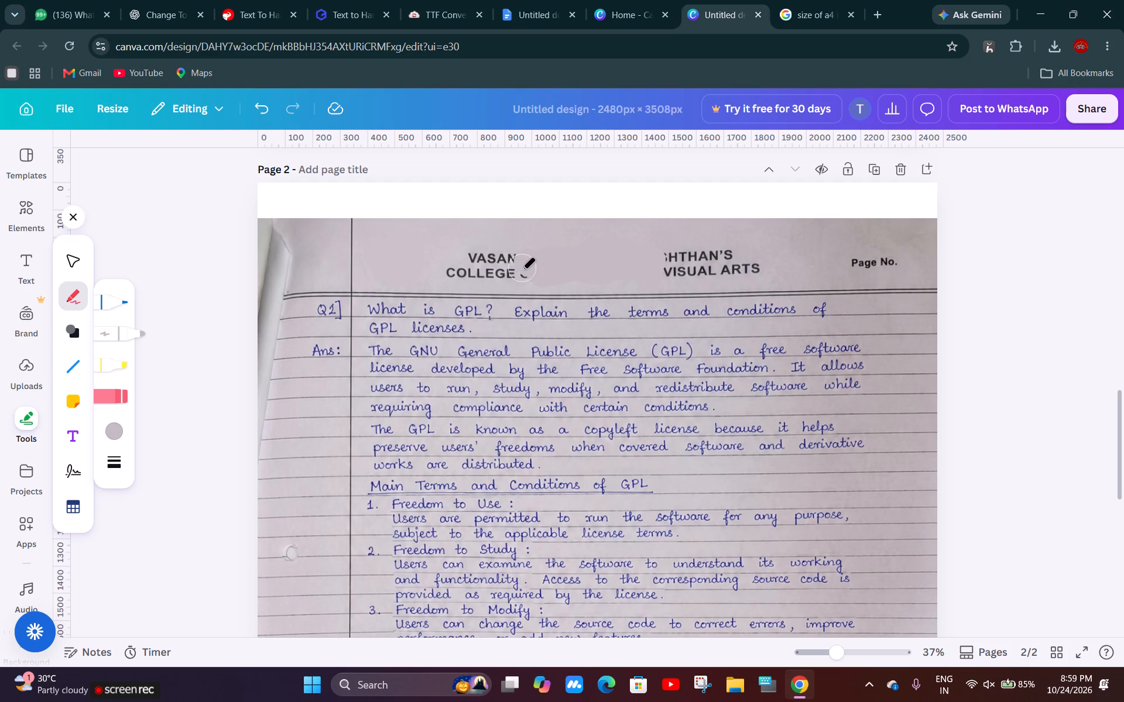
click(520, 271)
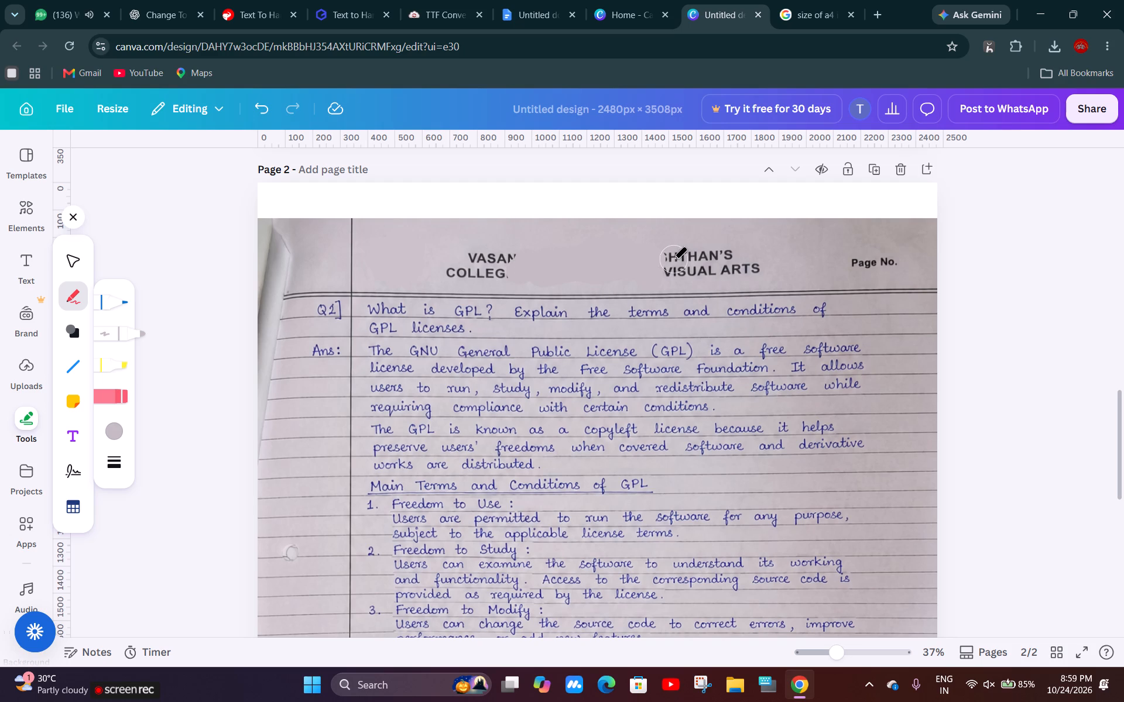
click(674, 259)
click(699, 261)
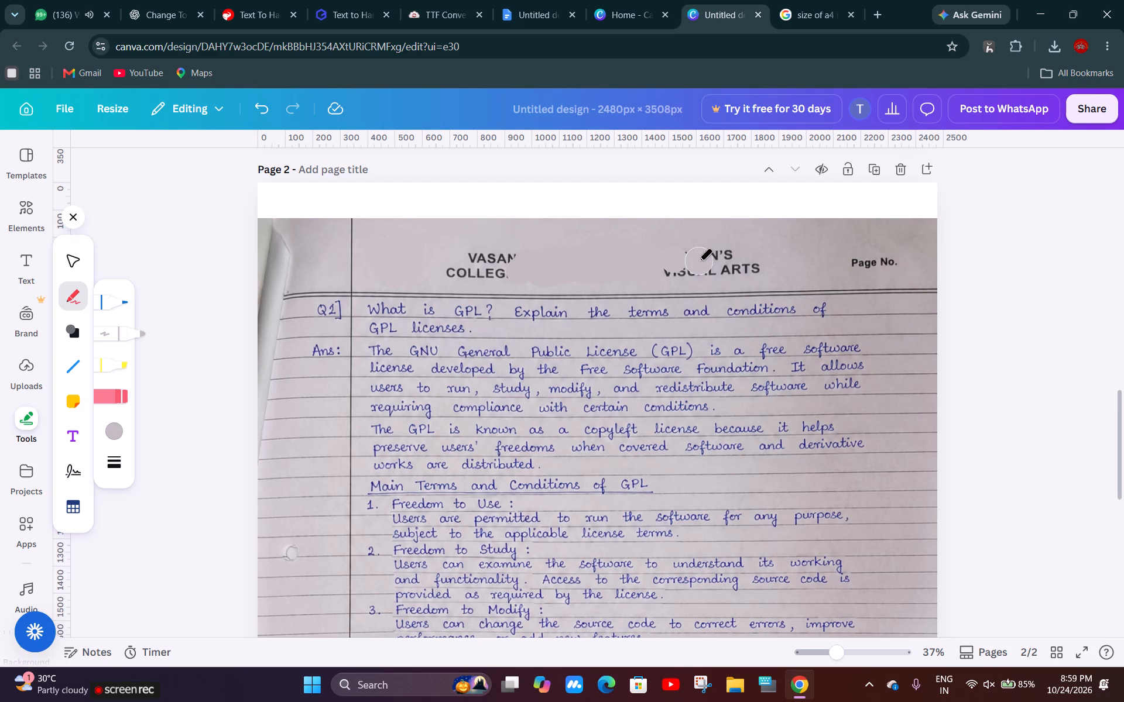
click(689, 256)
click(666, 276)
click(695, 271)
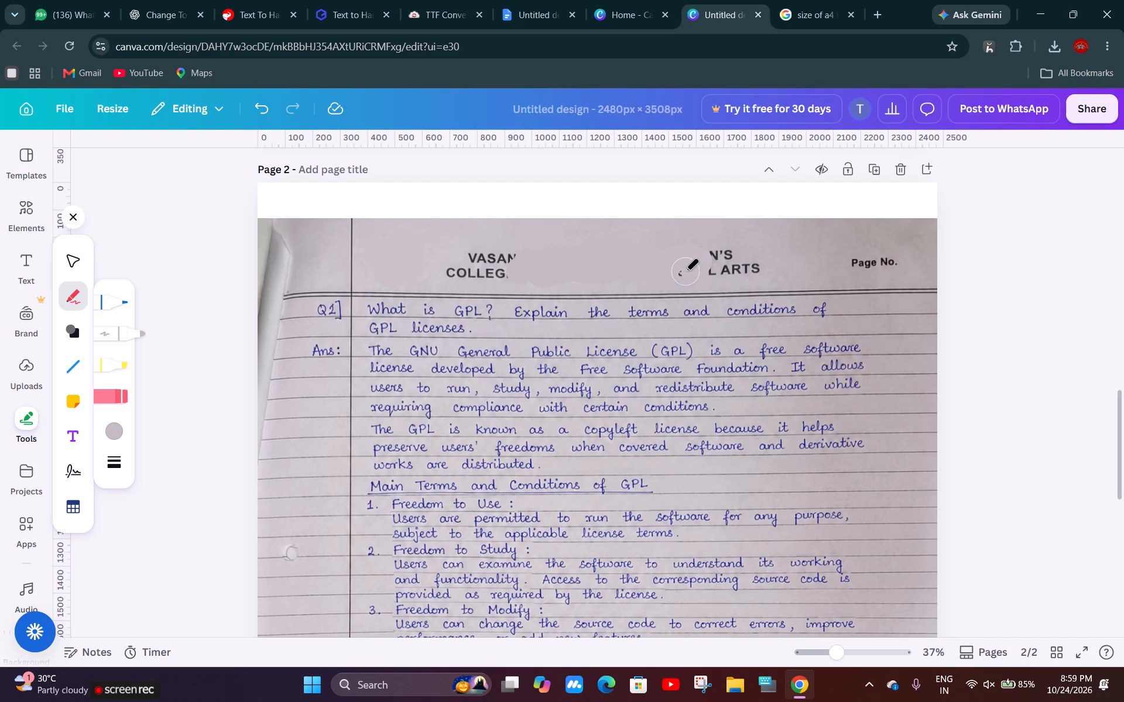
click(686, 271)
click(710, 272)
click(715, 257)
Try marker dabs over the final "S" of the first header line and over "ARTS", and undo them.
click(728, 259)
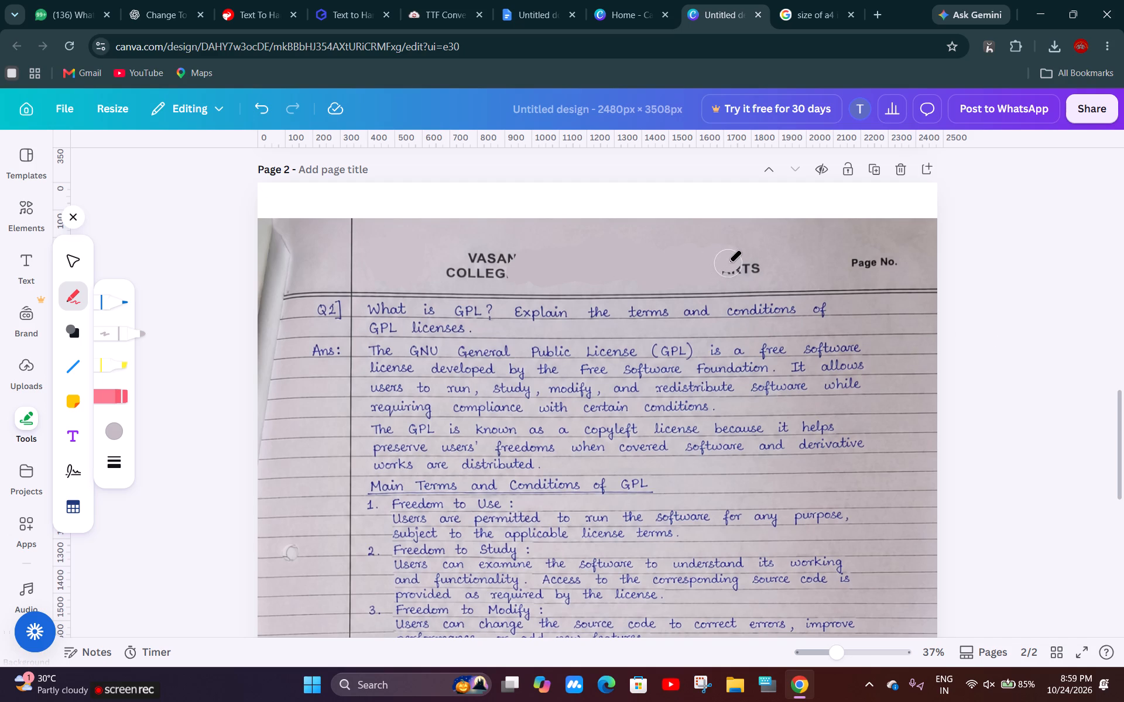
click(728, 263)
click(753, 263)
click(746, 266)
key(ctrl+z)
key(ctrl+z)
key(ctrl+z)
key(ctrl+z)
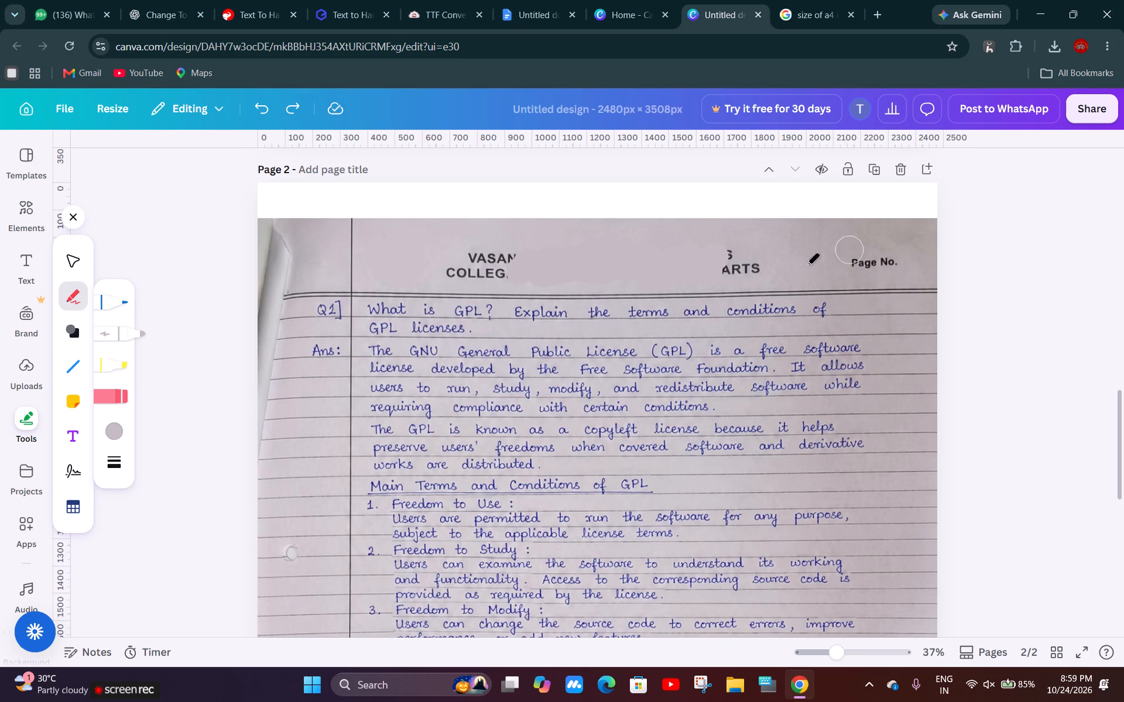
Paint over the "A" of "ARTS" and the remaining "VASAN" and "COLLEG" at the start of the header lines.
click(717, 274)
click(511, 259)
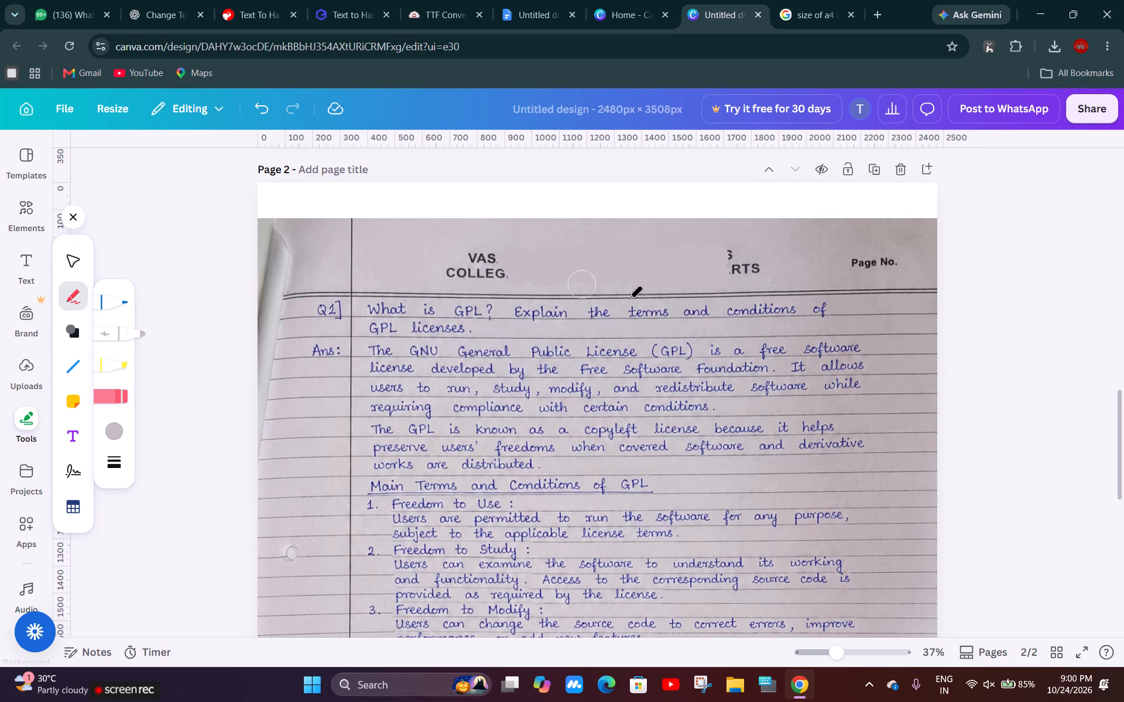
click(495, 272)
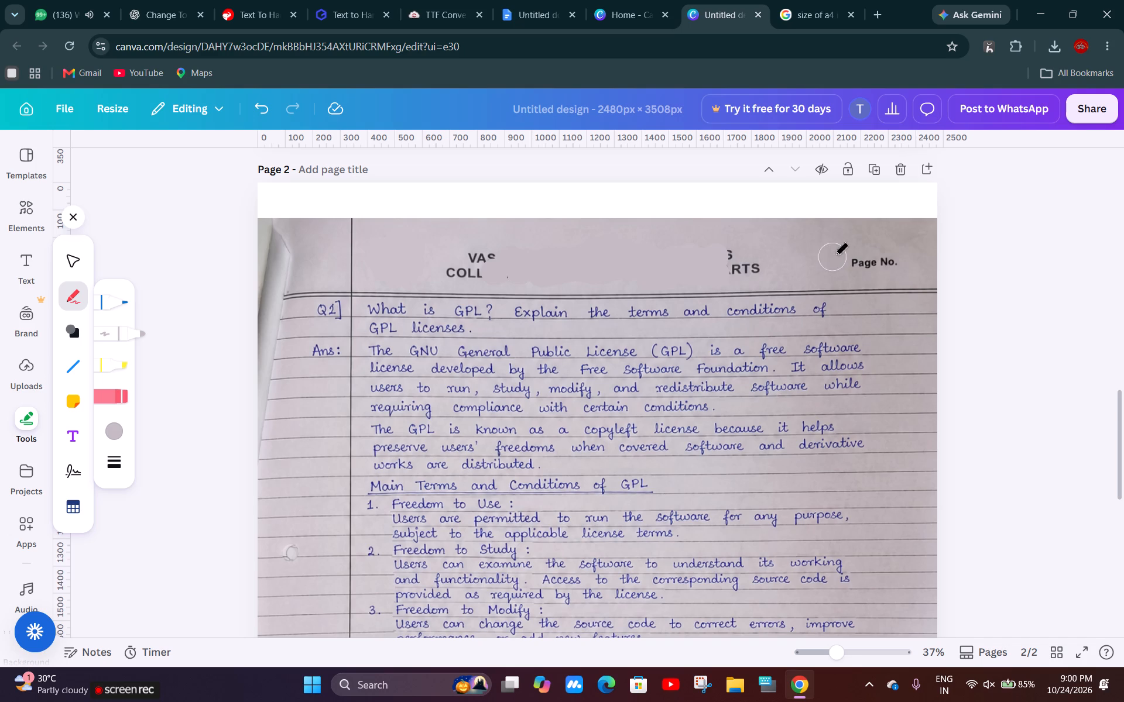
click(506, 278)
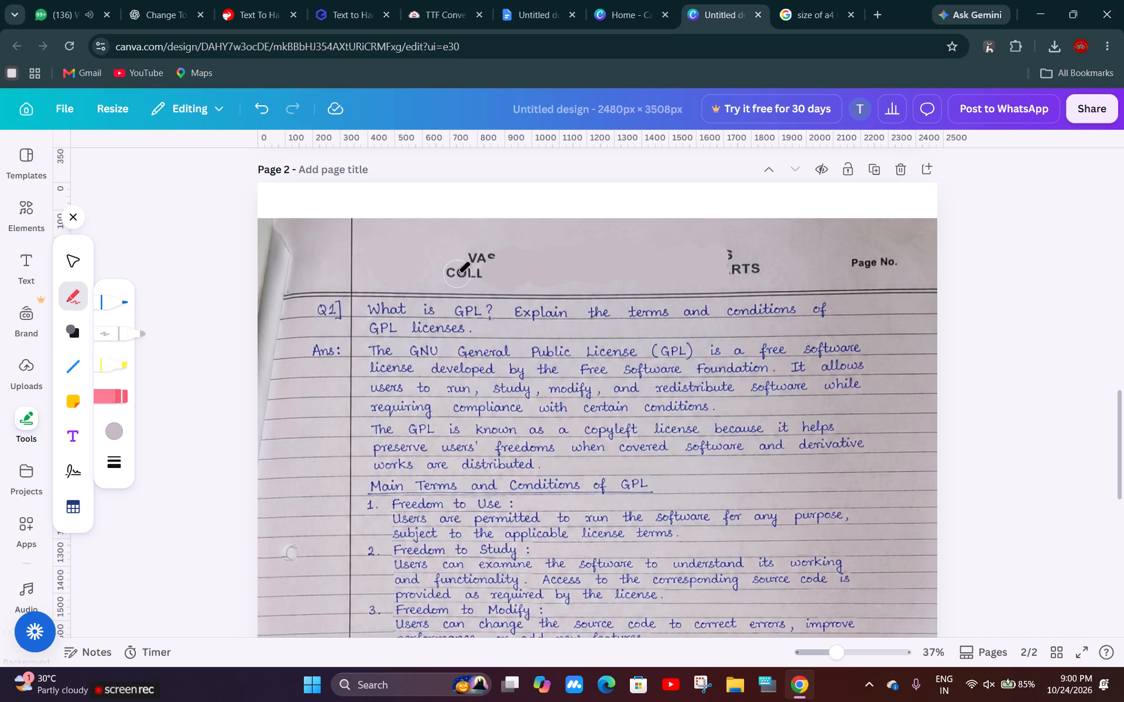
click(457, 274)
click(479, 272)
click(478, 254)
click(494, 256)
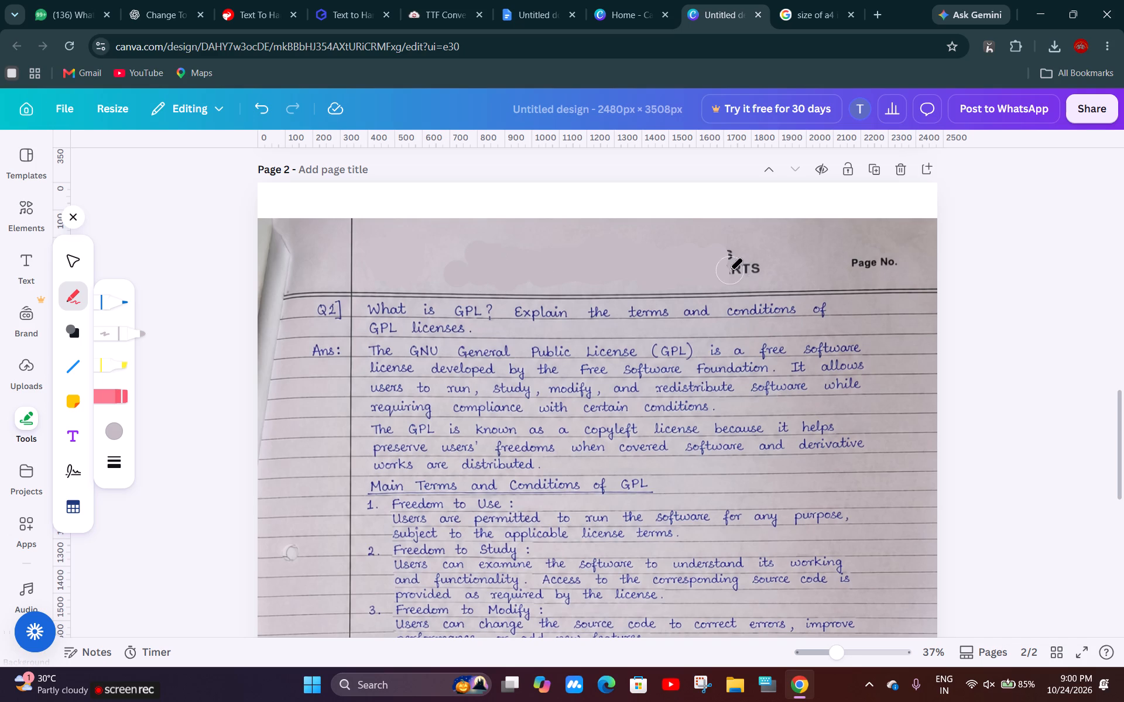
Paint over the remaining "RTS" with marker dabs, and undo the last dab over the "S" above it.
click(729, 270)
click(760, 266)
click(745, 269)
click(738, 253)
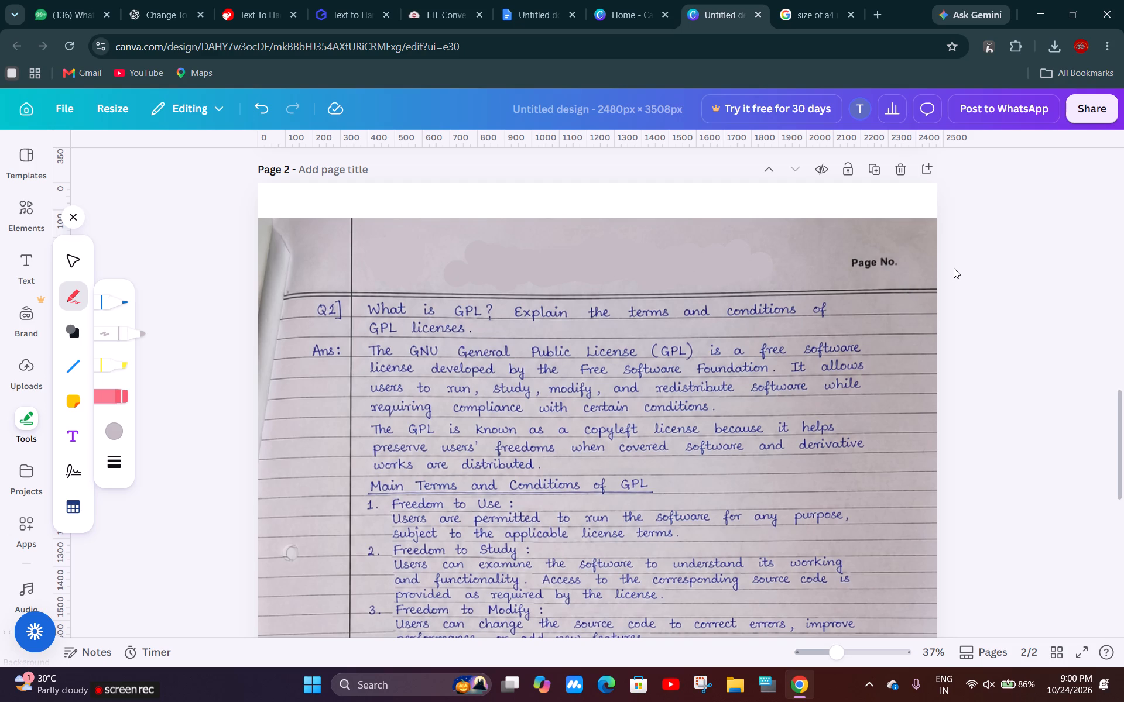
key(ctrl+z)
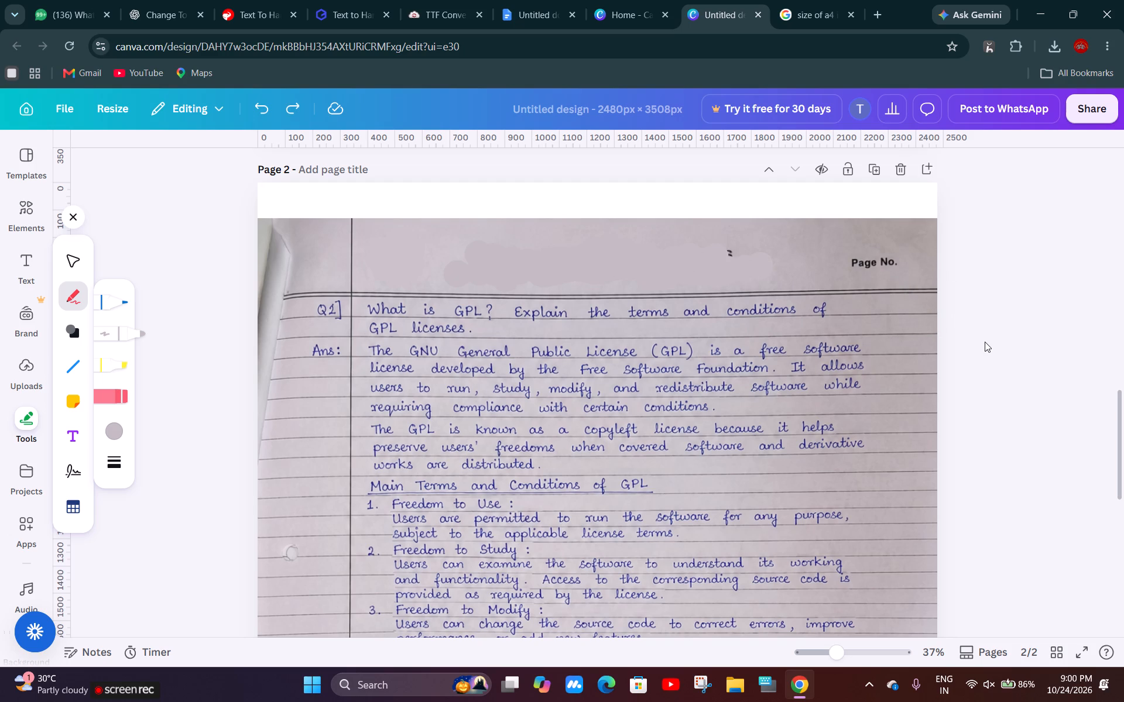
Leave the marker and crop the page 2 image from its top edge to a height of about 3,065 px.
click(985, 342)
key(Escape)
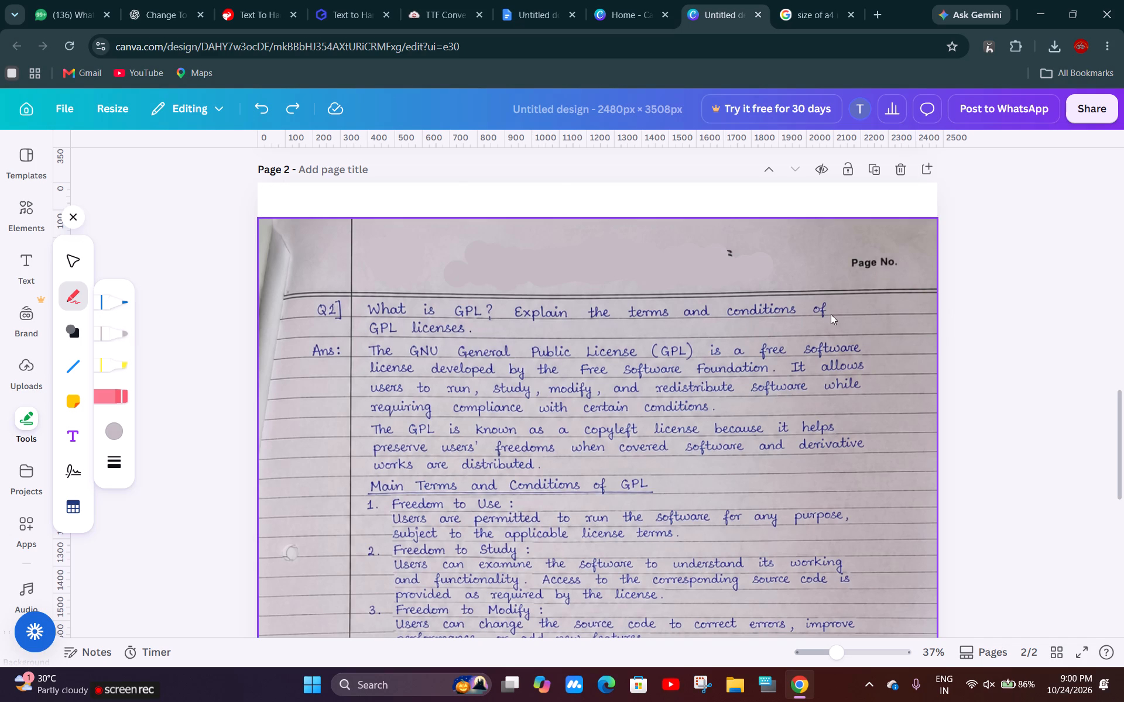
click(831, 314)
drag(606, 216, 611, 242)
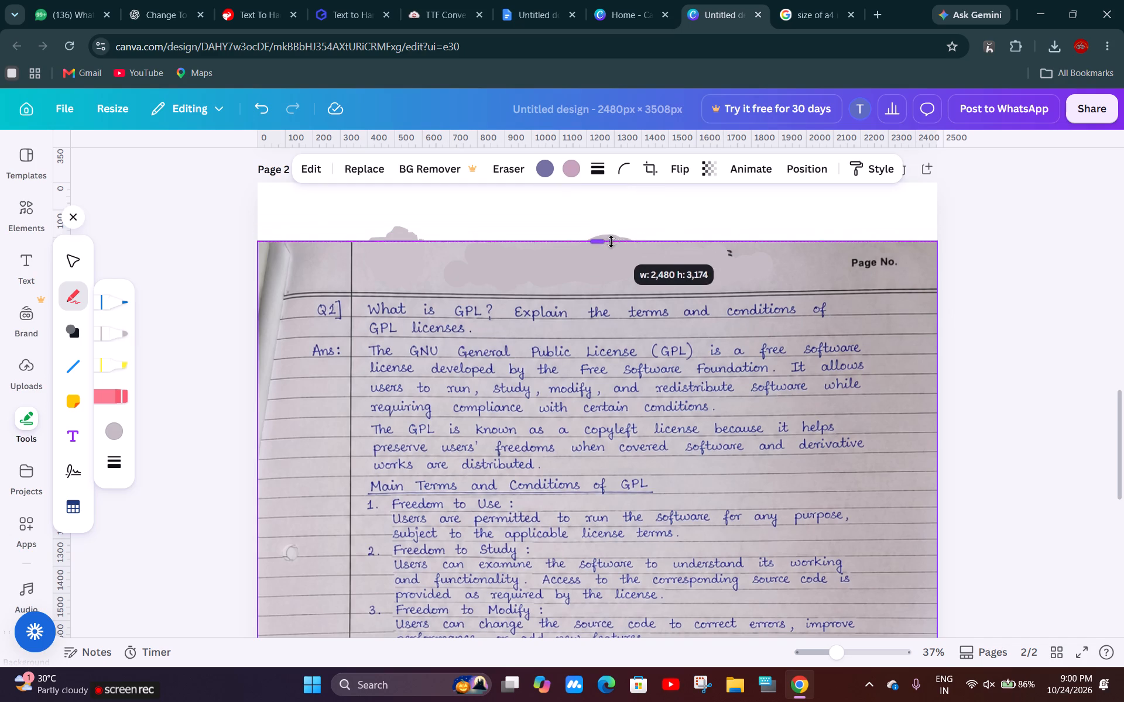
drag(611, 242, 621, 269)
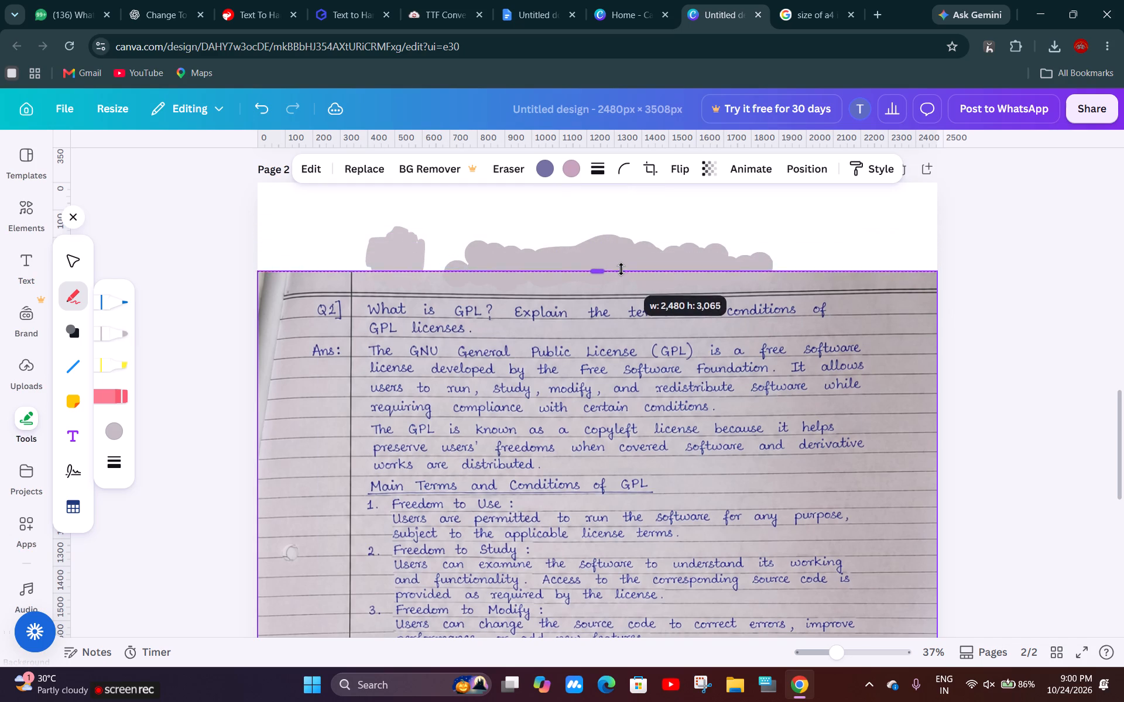
drag(621, 269, 623, 267)
click(1032, 292)
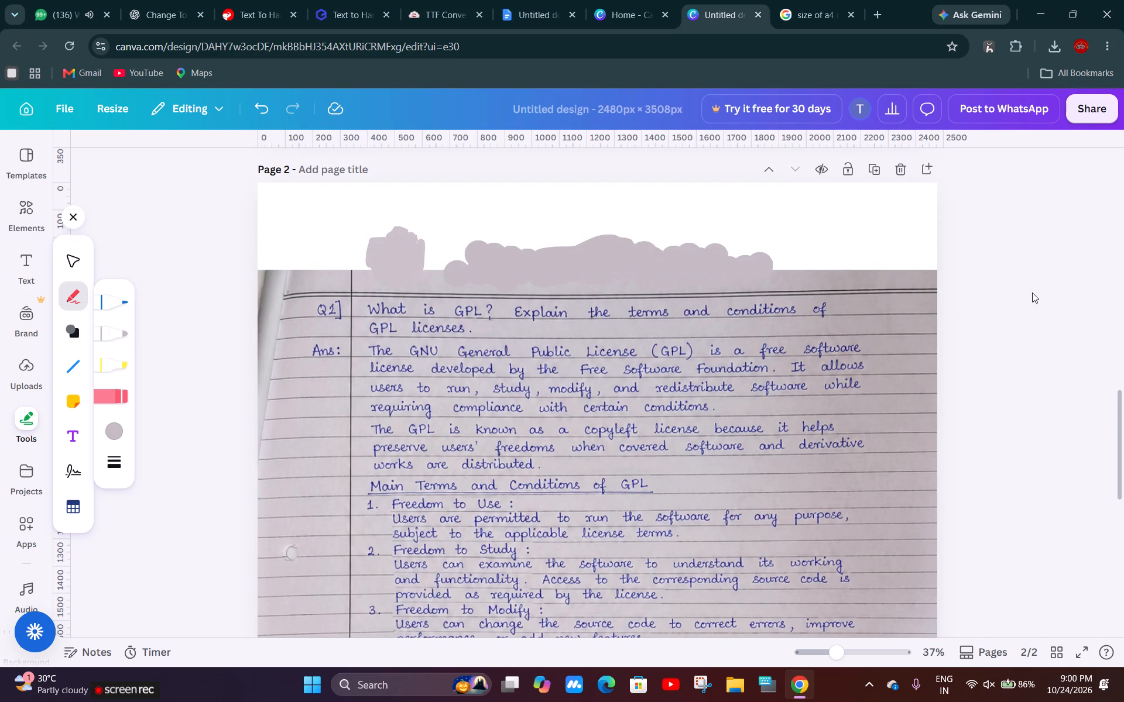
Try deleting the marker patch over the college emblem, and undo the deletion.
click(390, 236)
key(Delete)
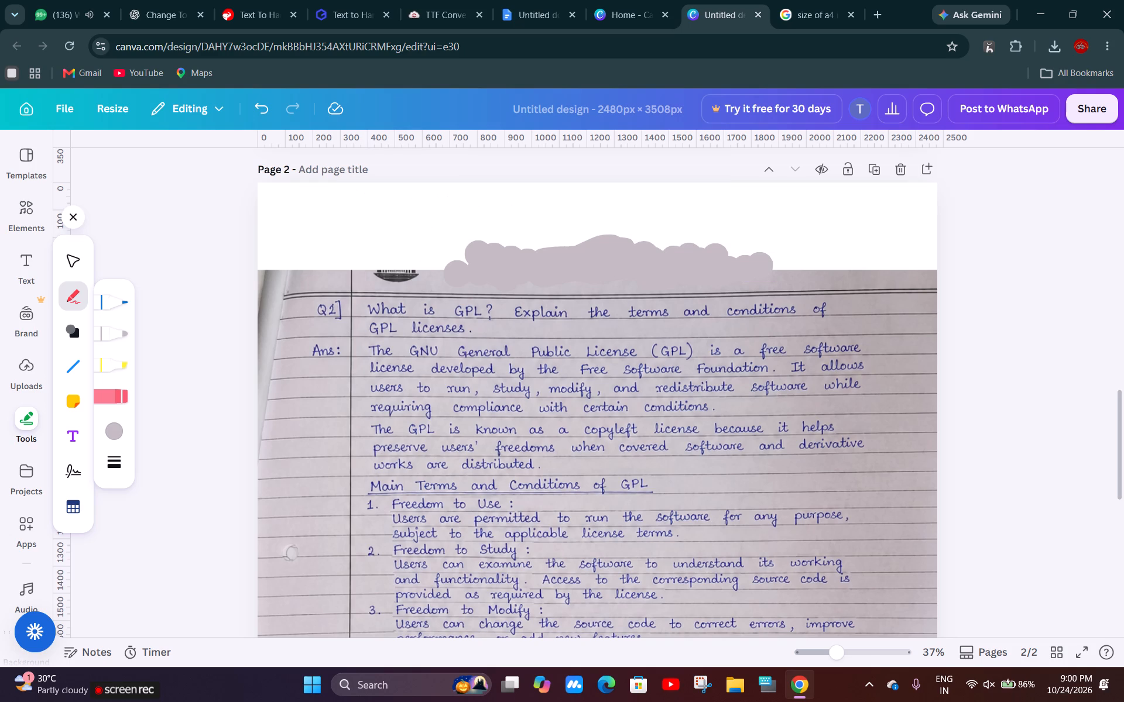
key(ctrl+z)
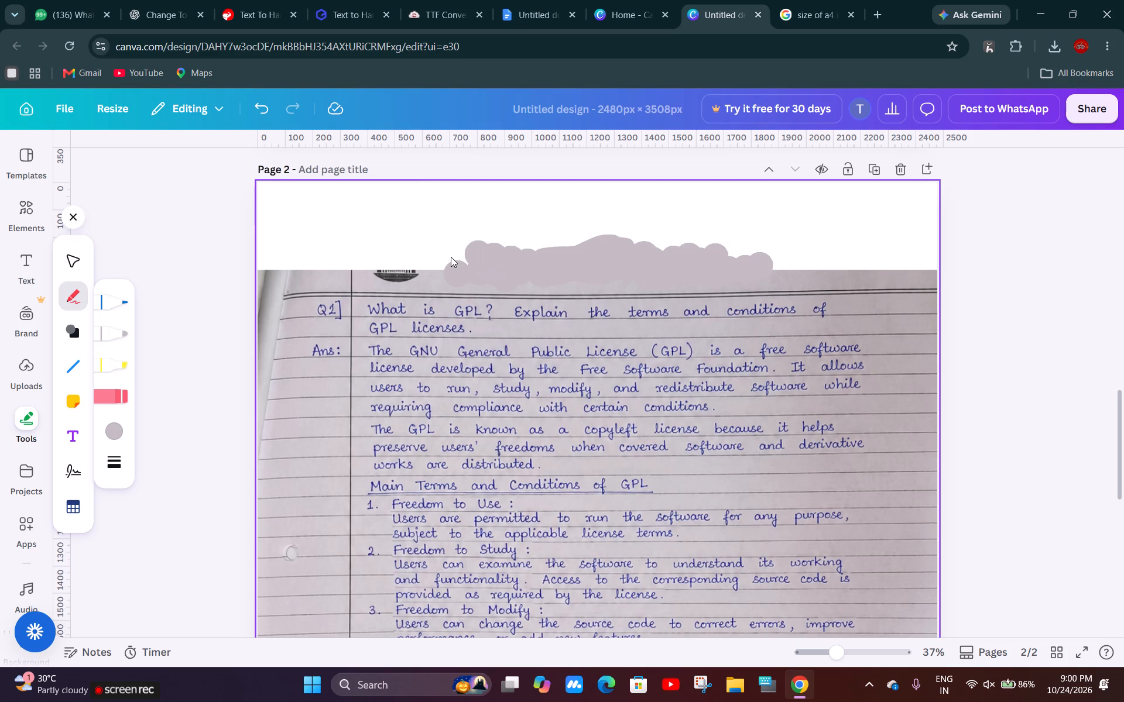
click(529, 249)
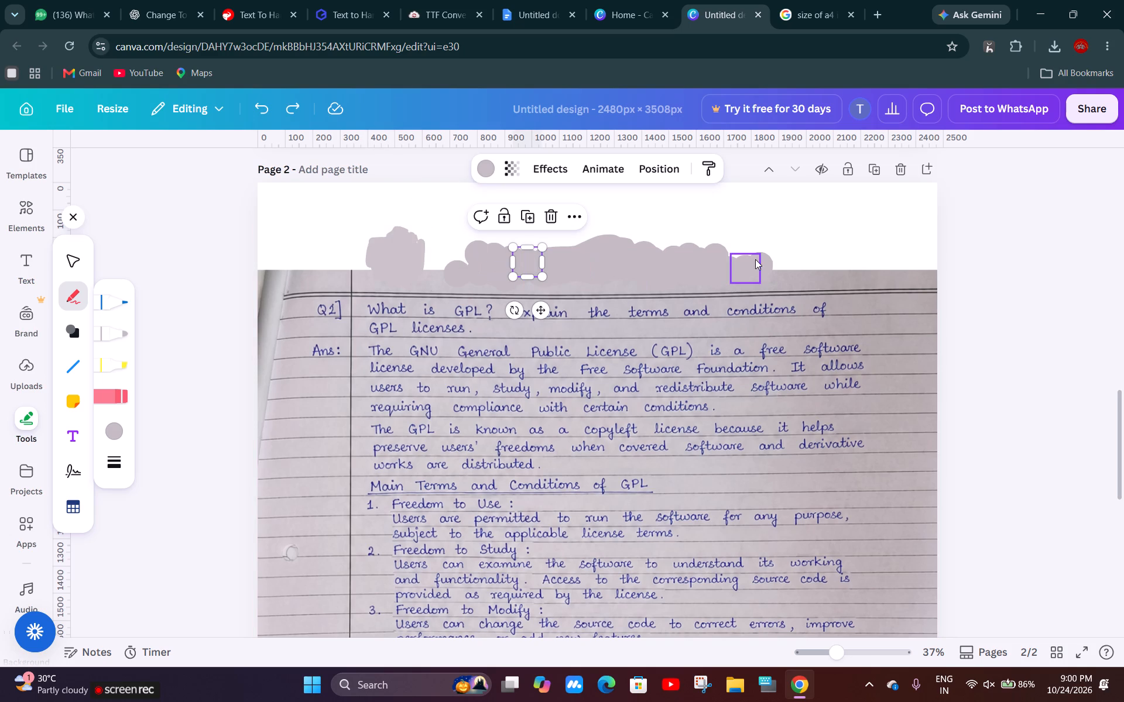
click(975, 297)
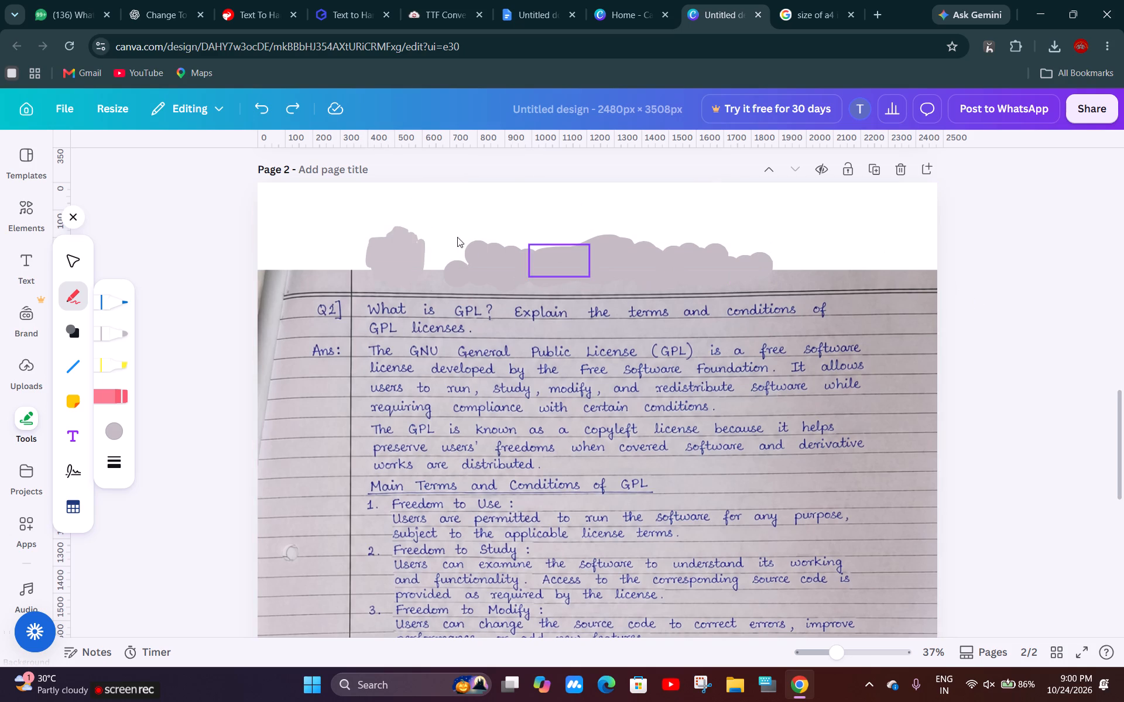
Delete the marker patch over the college emblem and the marker stroke covering "ENGINEERING".
click(400, 246)
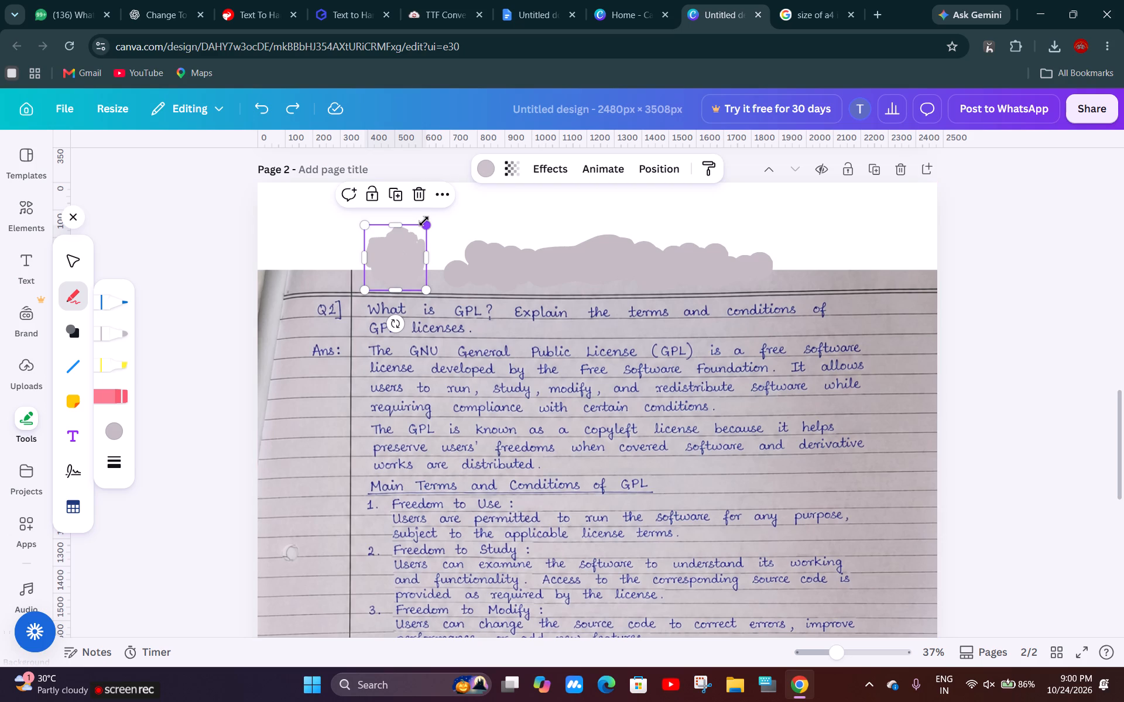
drag(424, 221, 414, 240)
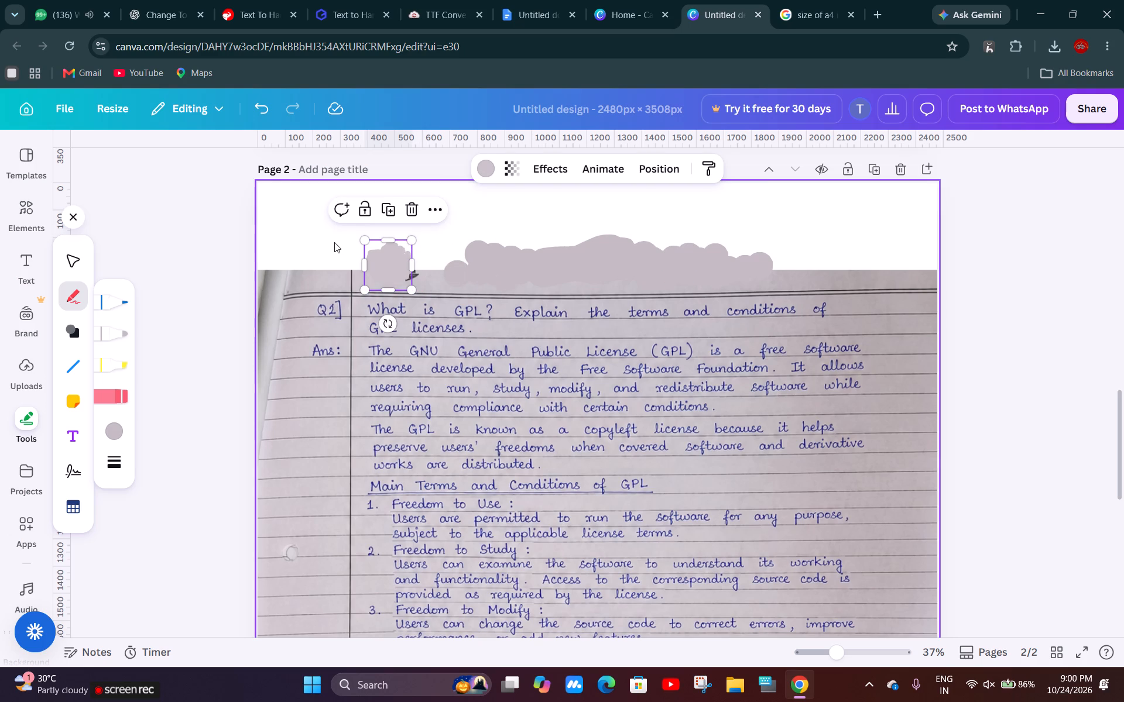
click(334, 242)
click(384, 254)
key(Delete)
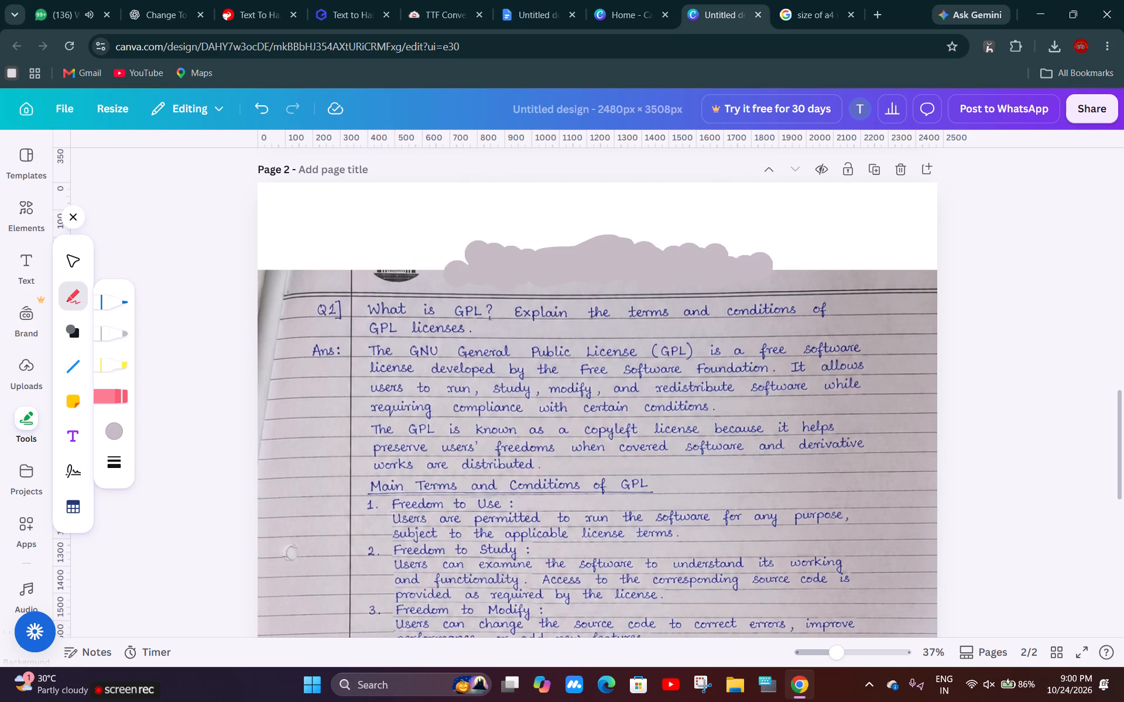
click(622, 263)
key(Delete)
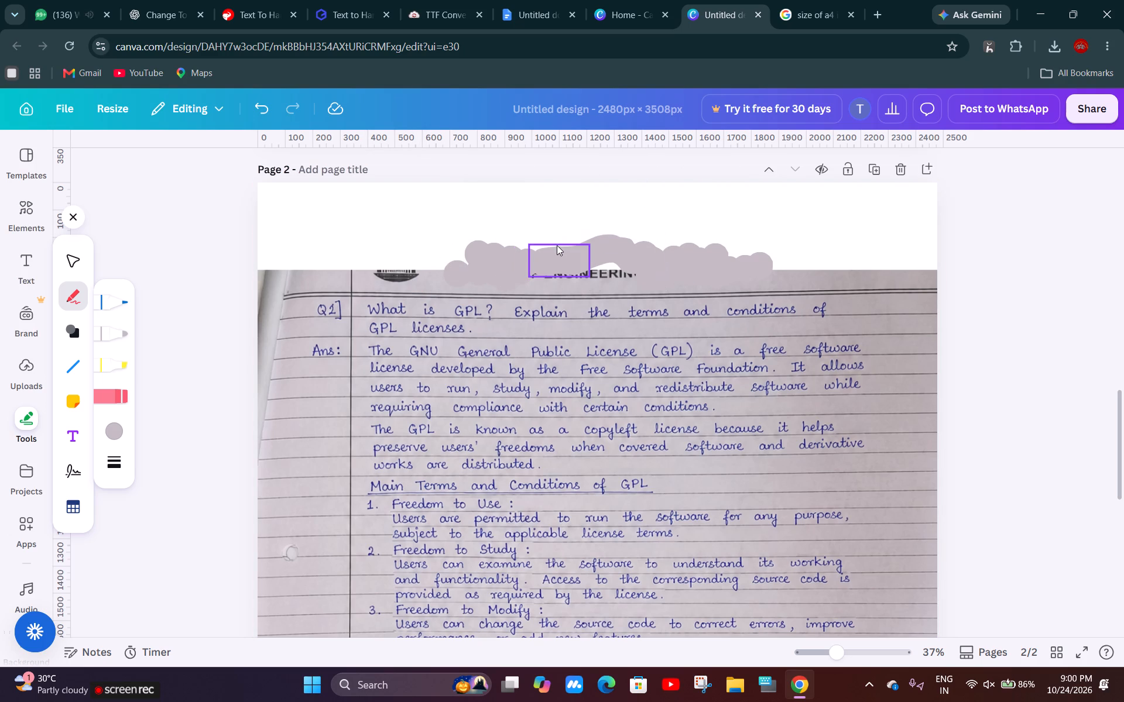
key(Delete)
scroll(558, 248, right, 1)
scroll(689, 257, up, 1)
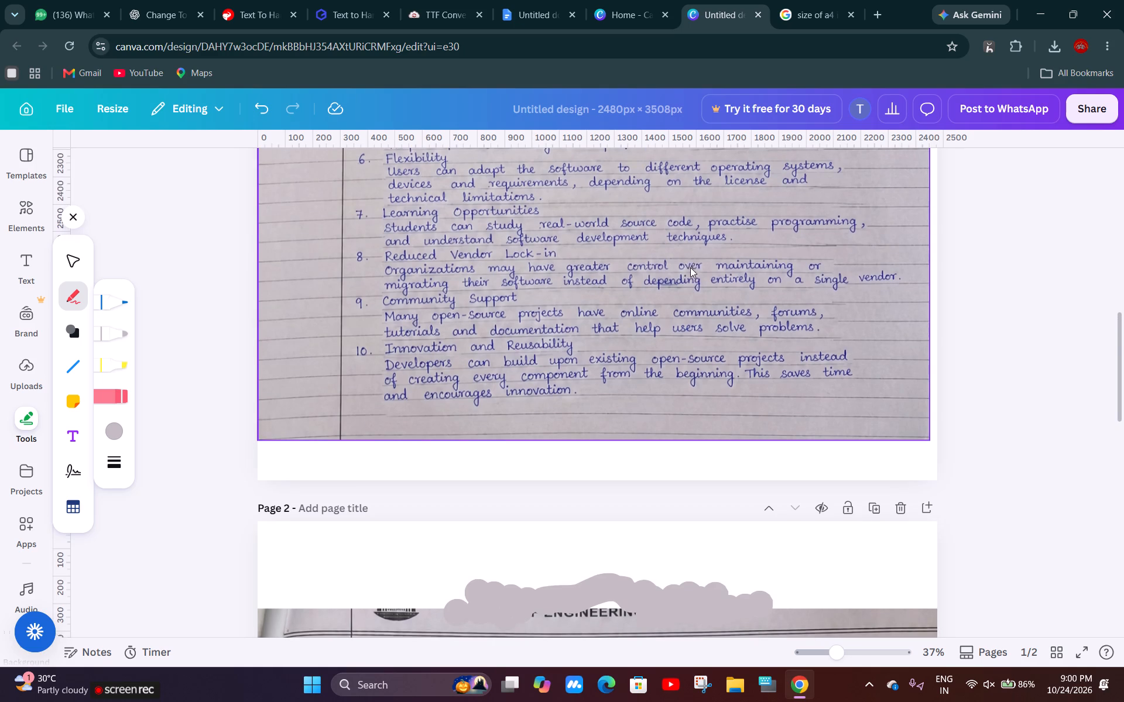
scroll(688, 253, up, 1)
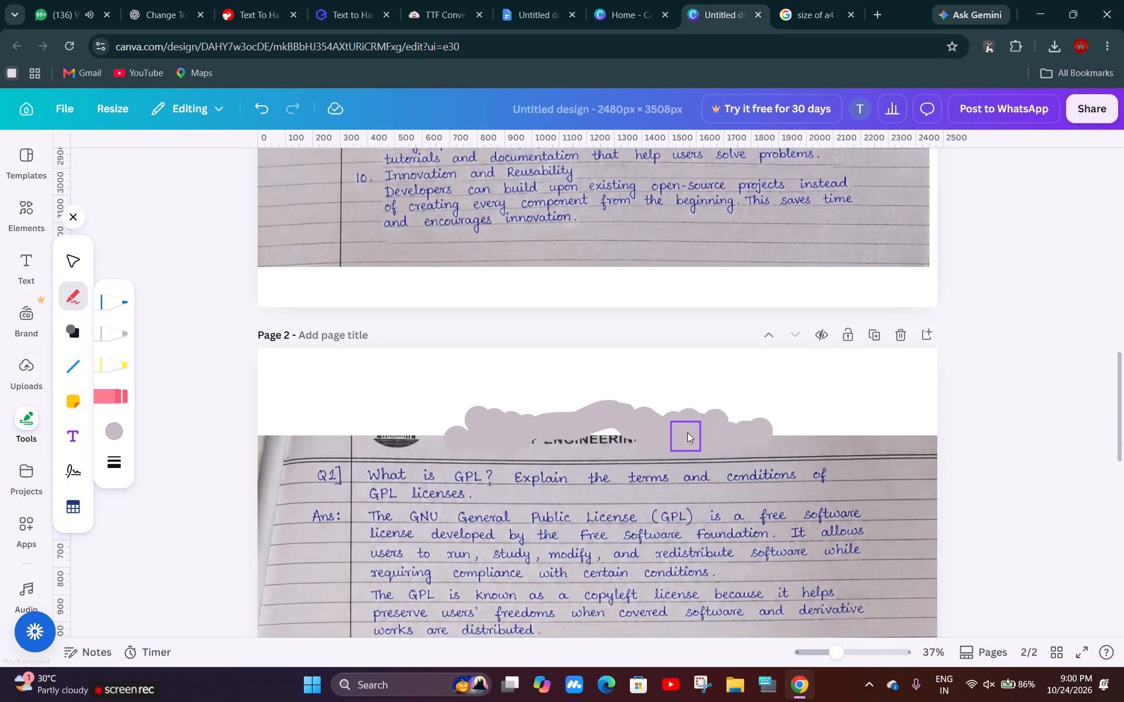
Delete the cluster of marker strokes along the top edge of the page 2 image, above the printed header text.
key(Delete)
drag(419, 400, 586, 400)
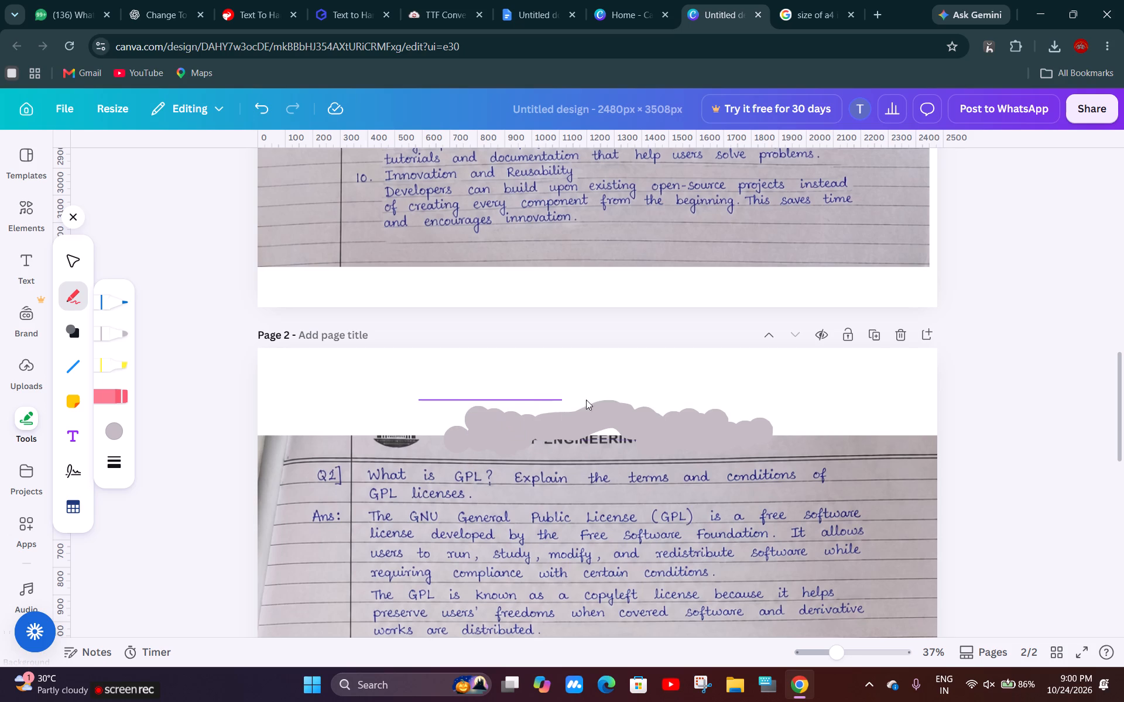
drag(586, 400, 748, 425)
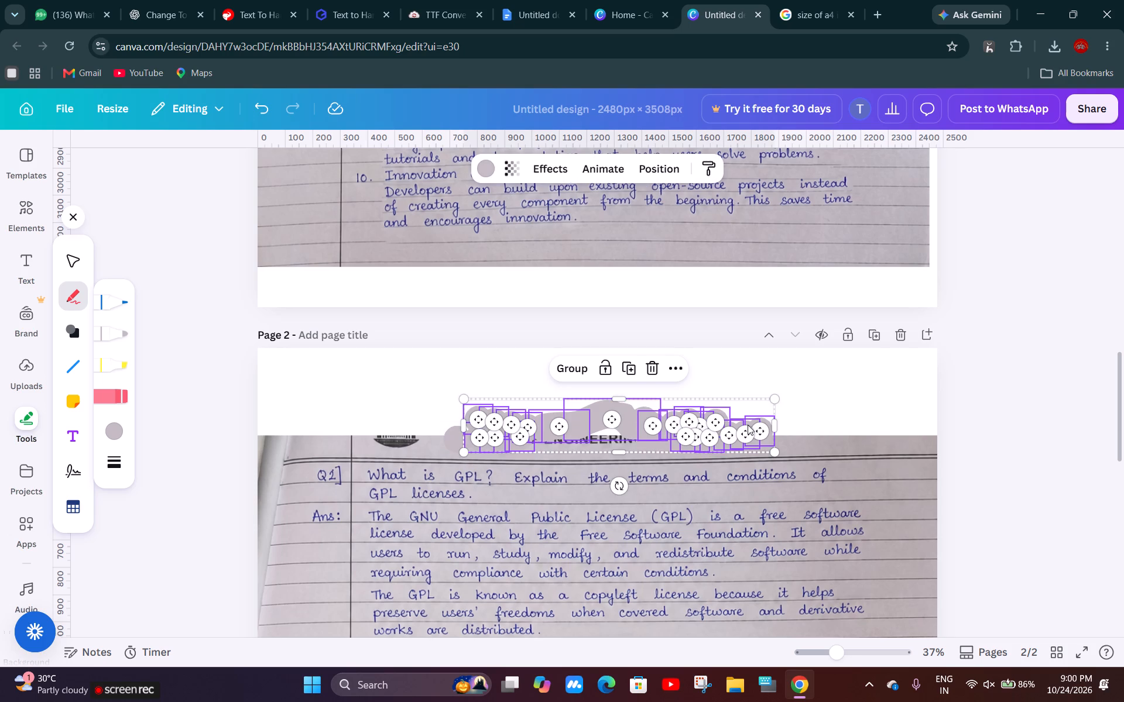
key(Delete)
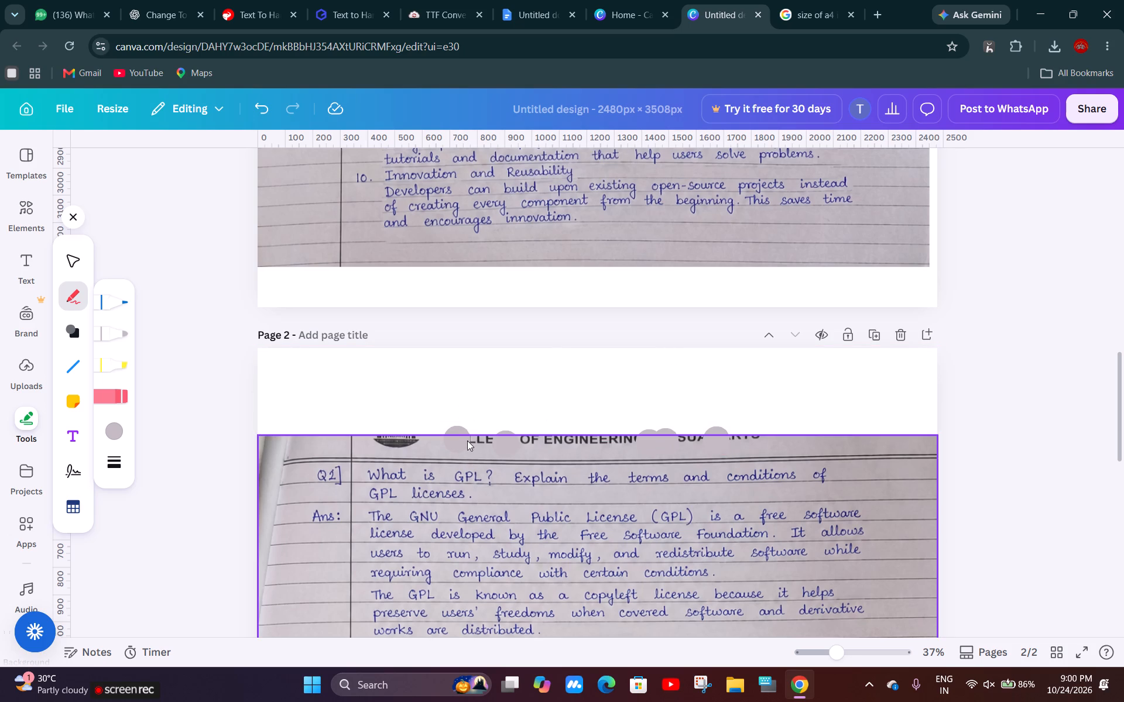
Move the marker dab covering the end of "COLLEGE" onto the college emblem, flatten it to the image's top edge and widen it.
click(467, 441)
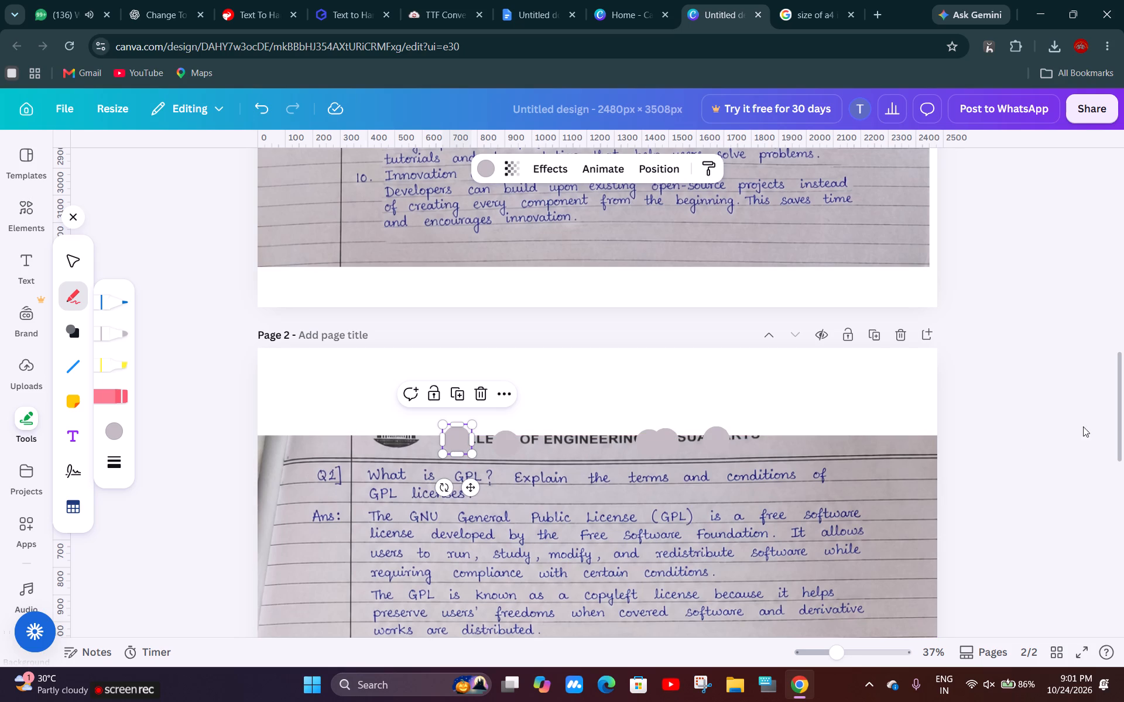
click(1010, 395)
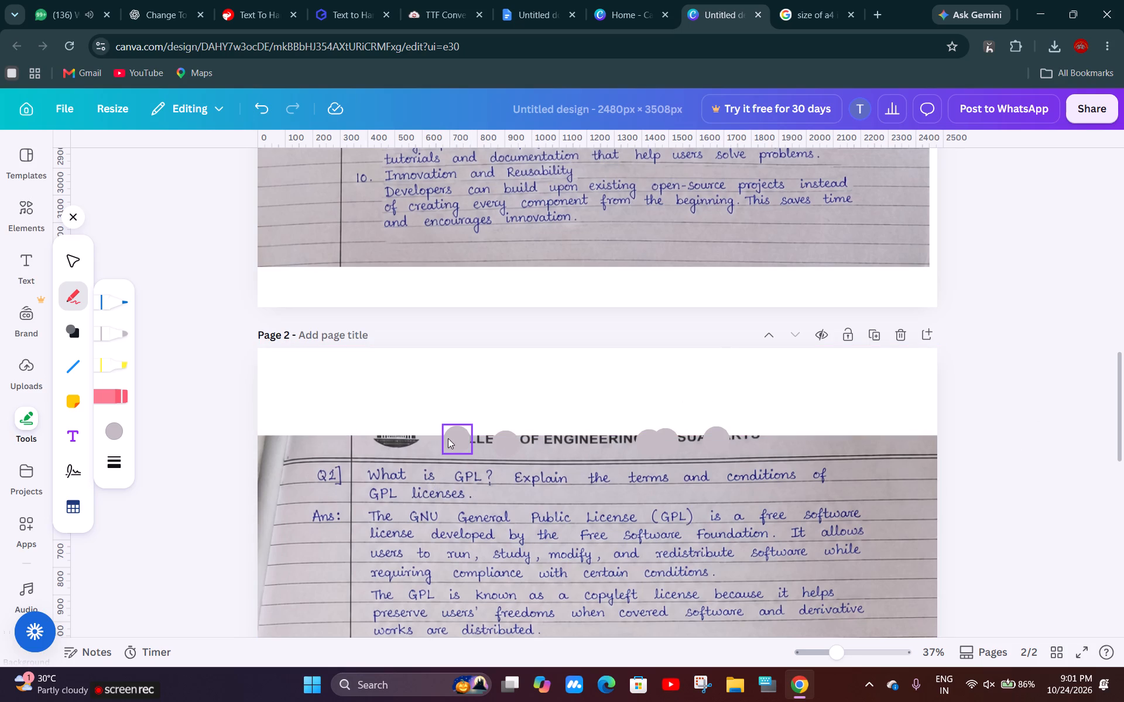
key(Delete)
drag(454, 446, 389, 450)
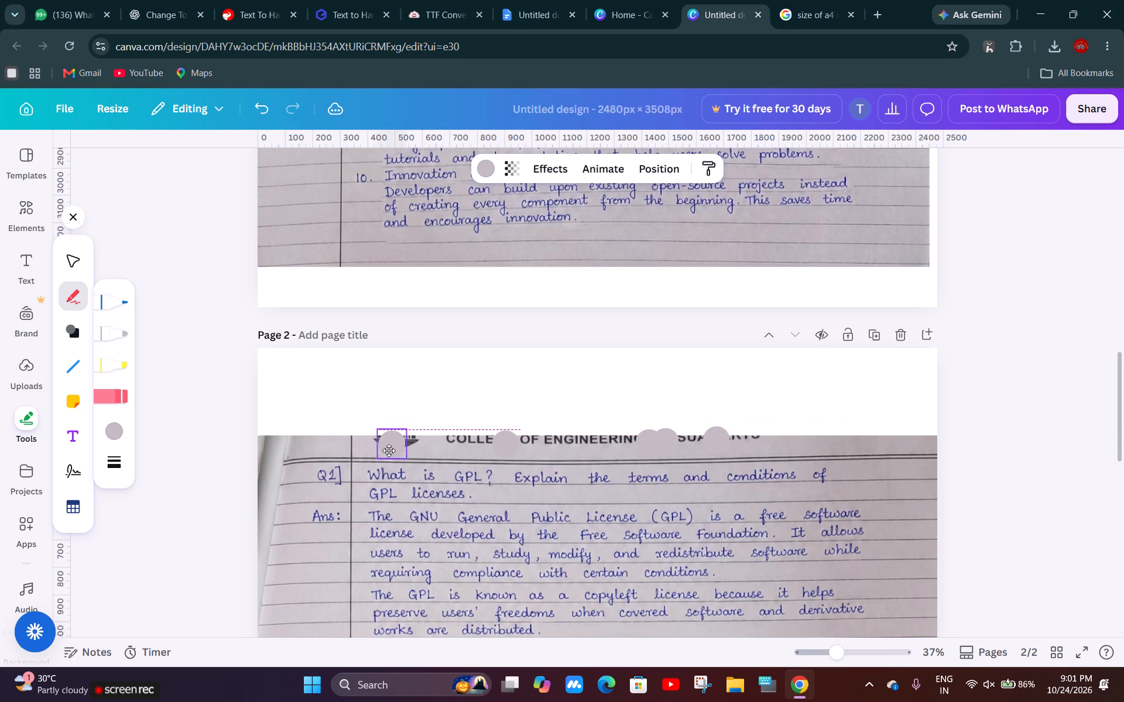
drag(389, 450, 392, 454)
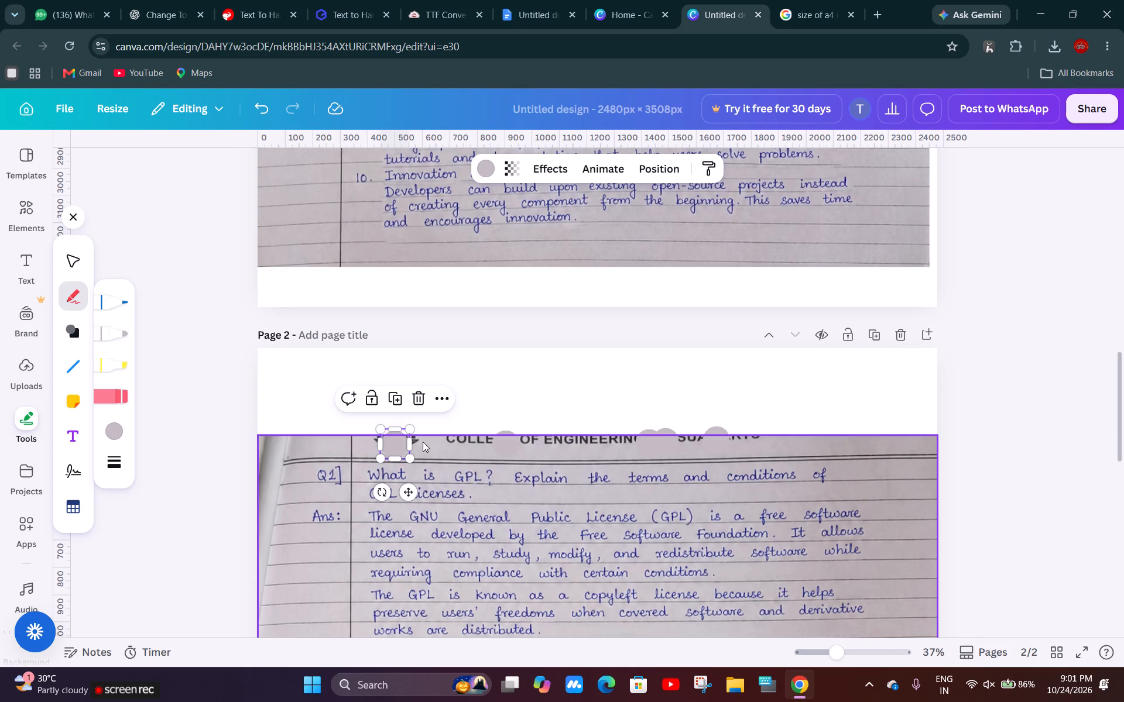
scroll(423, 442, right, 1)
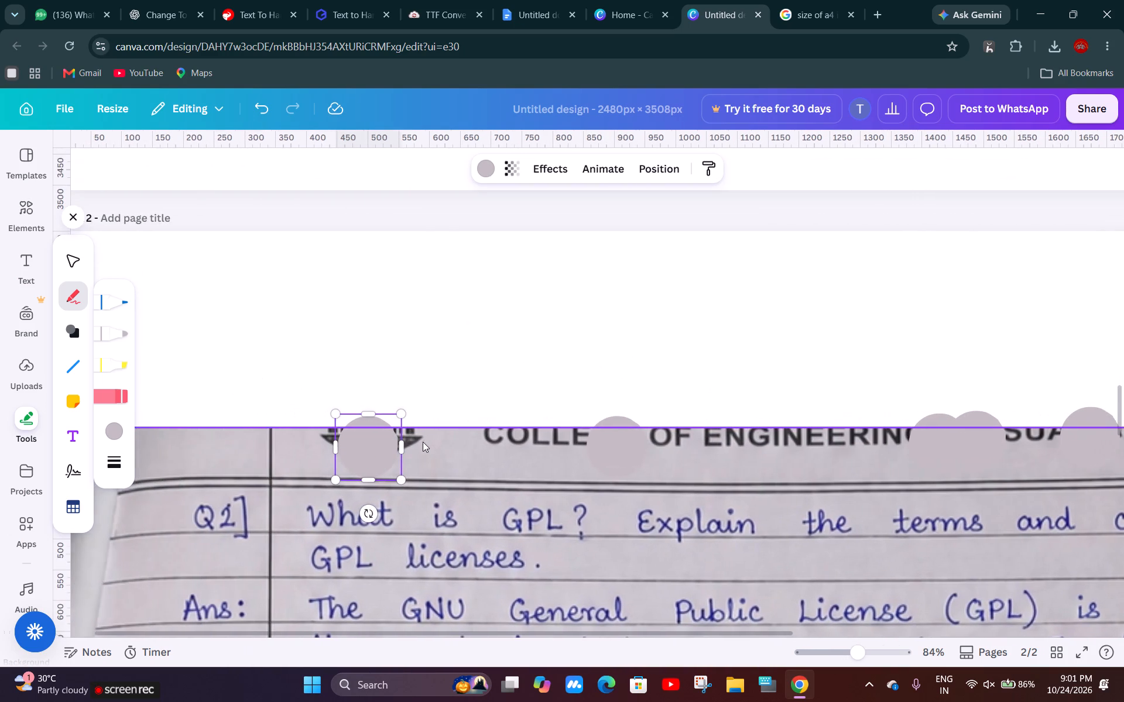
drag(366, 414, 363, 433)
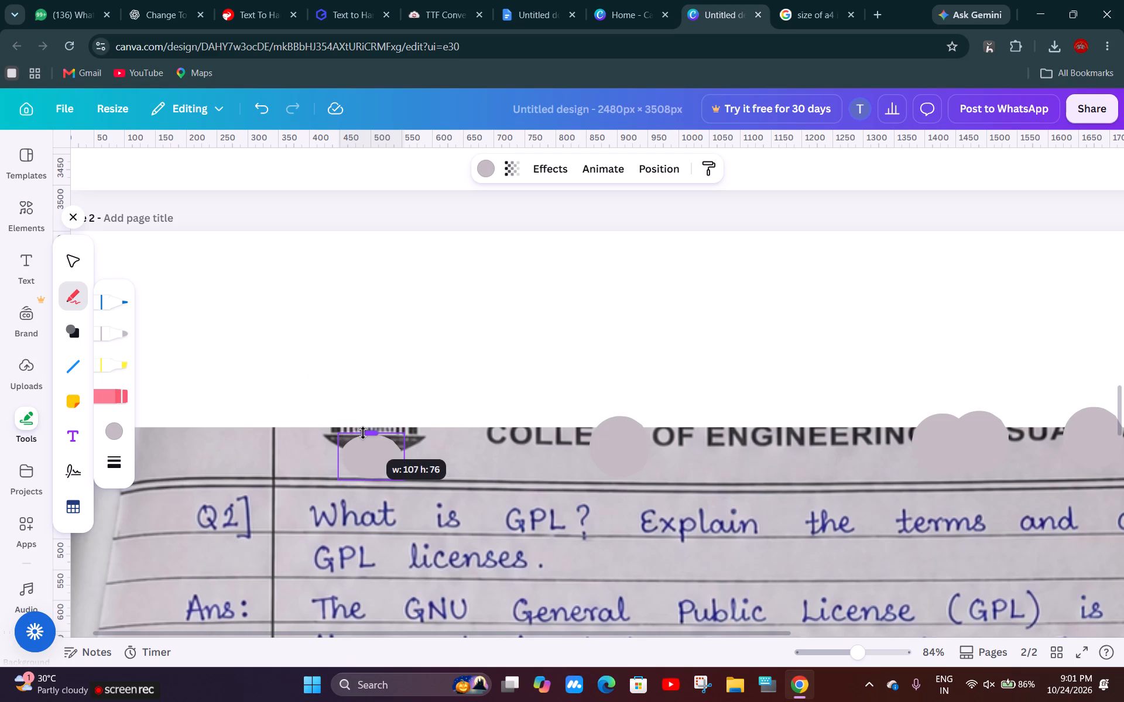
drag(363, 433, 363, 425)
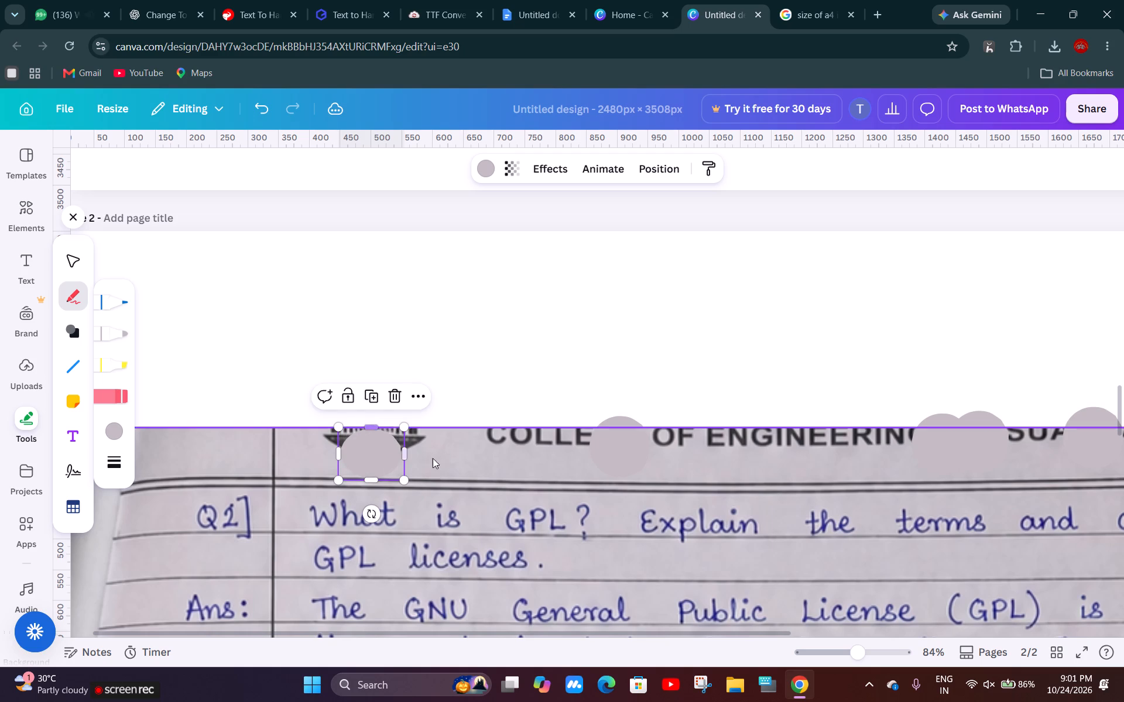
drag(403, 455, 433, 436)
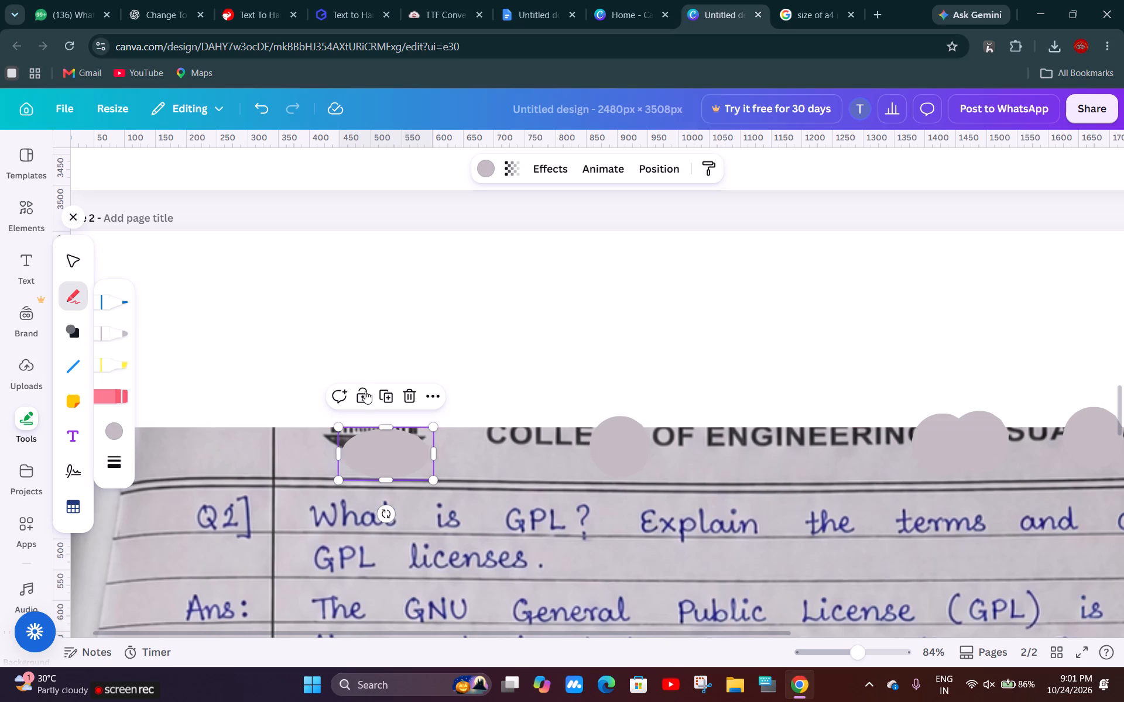
Delete the resized marker dab over the college emblem.
click(403, 401)
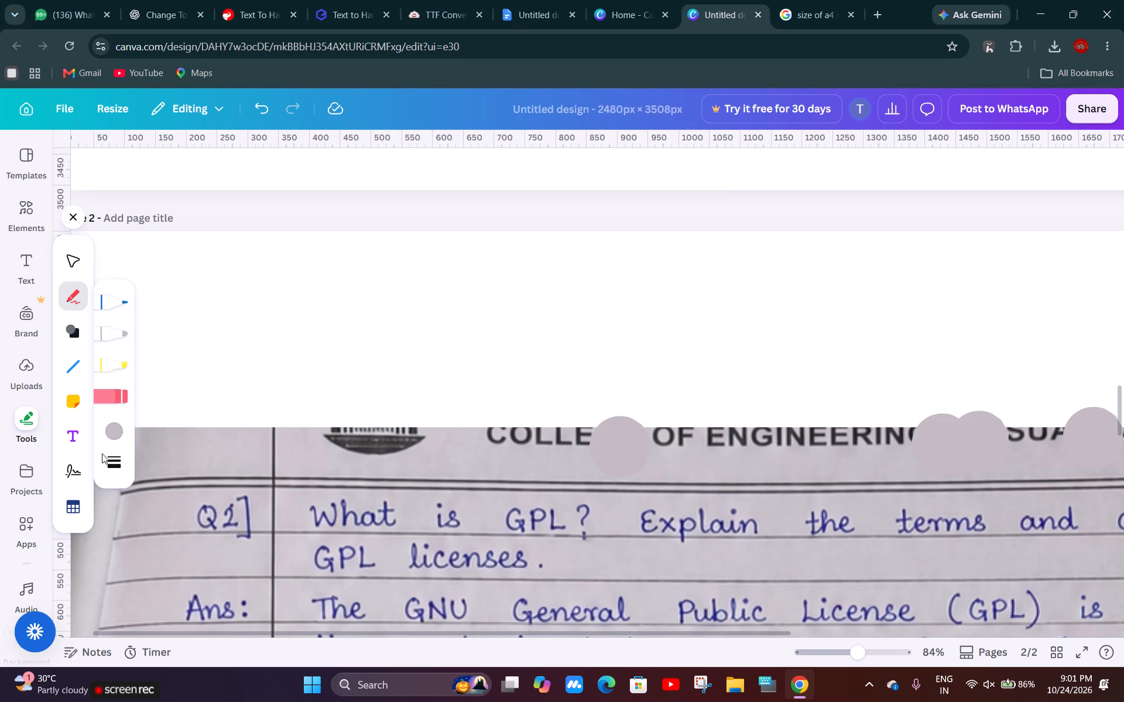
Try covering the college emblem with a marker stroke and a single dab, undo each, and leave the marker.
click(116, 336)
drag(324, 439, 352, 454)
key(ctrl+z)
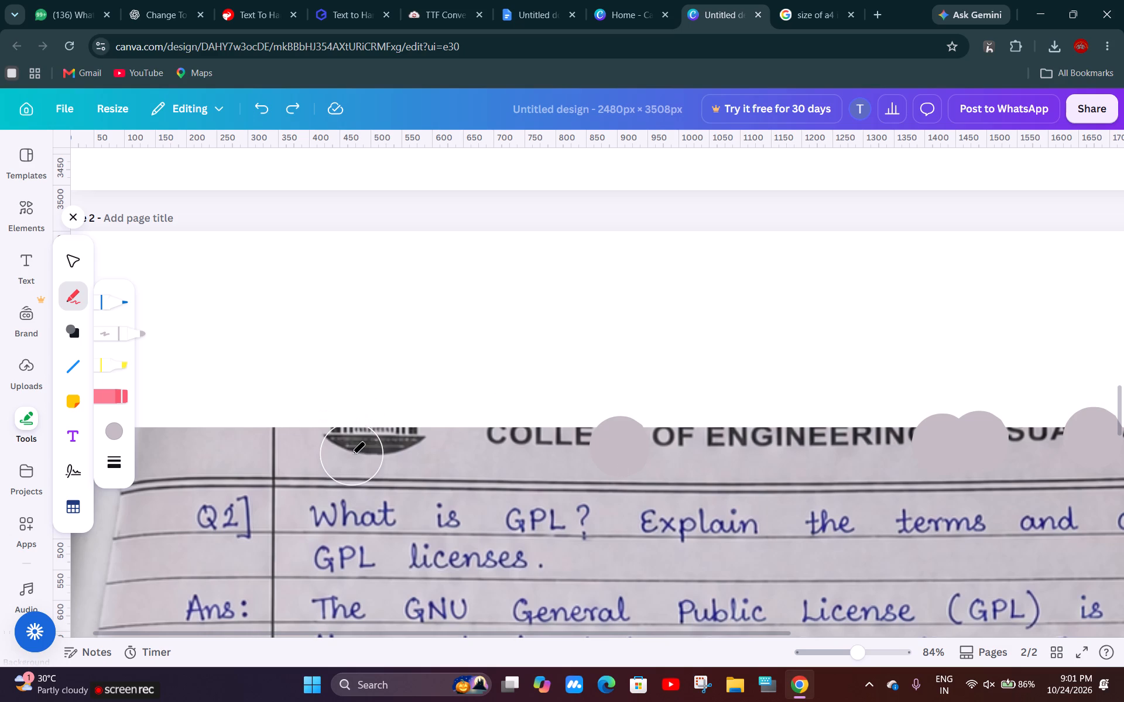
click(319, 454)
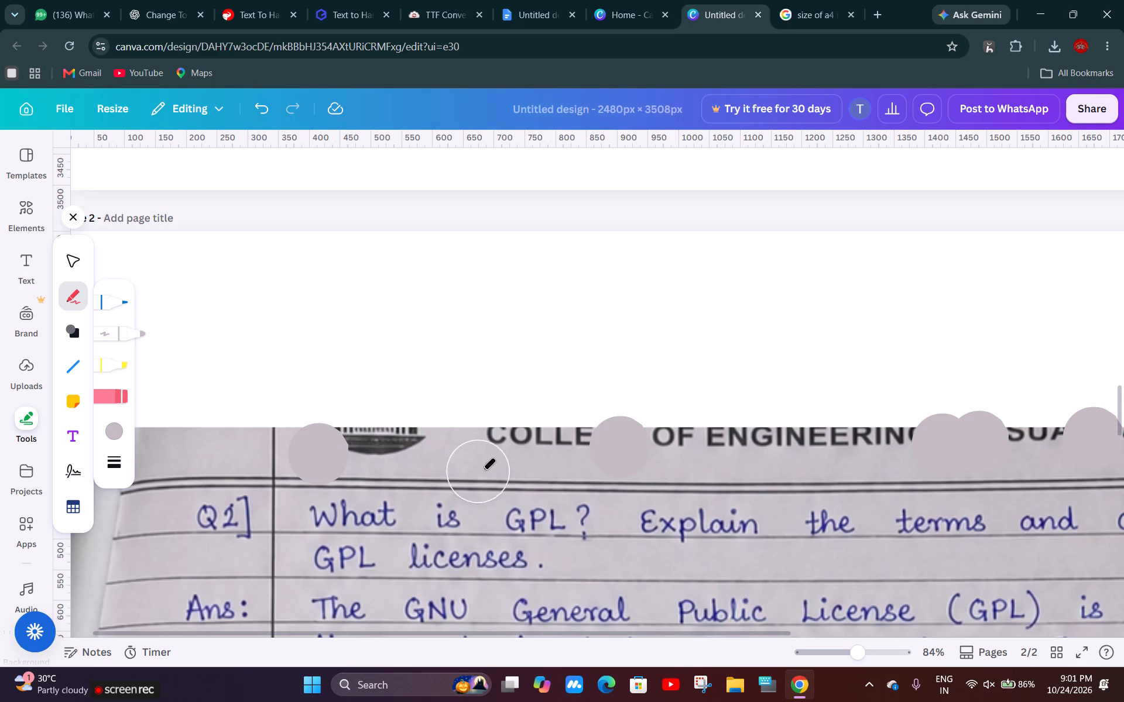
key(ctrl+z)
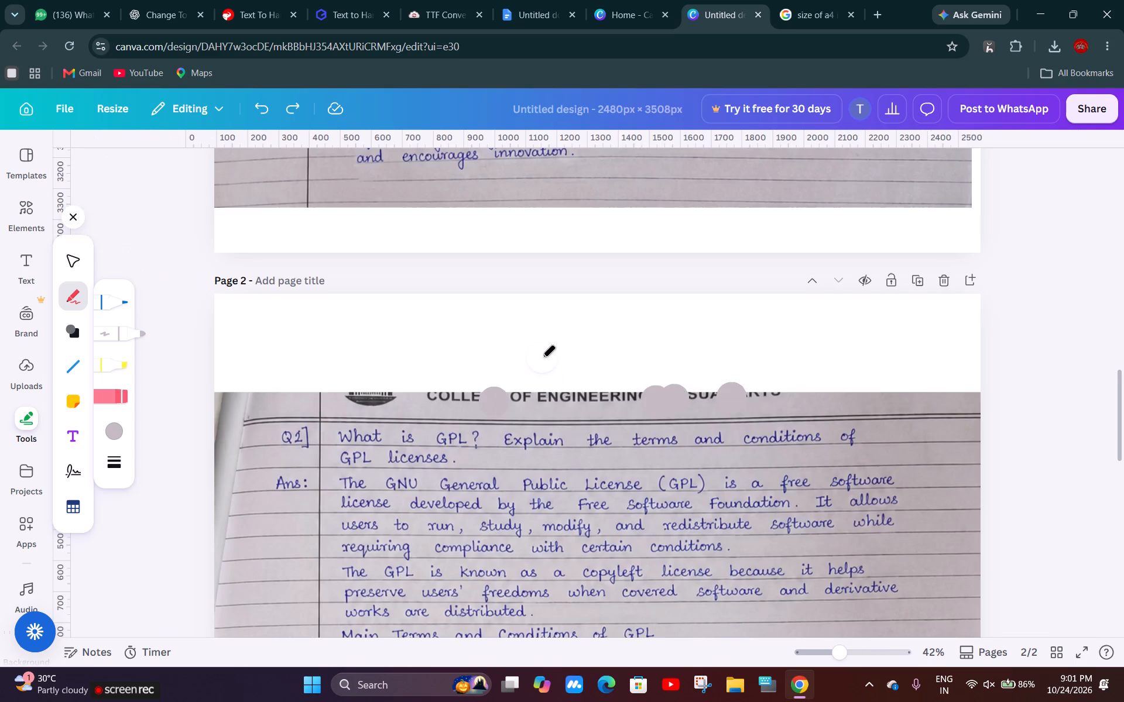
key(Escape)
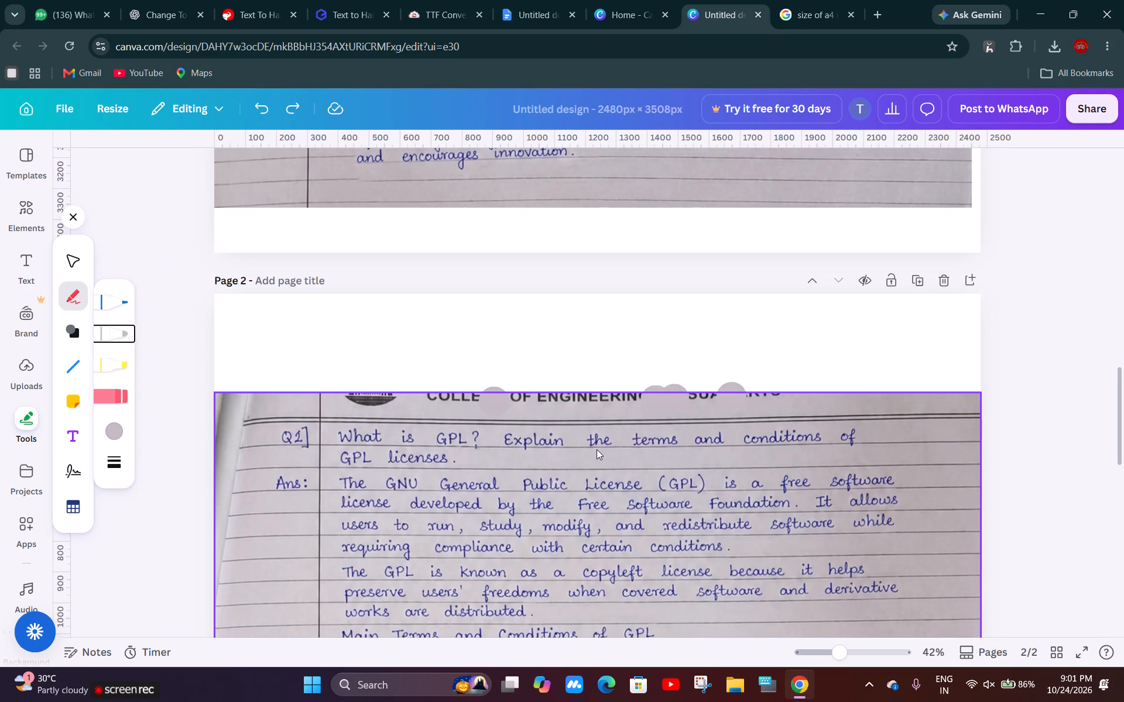
Crop the page 2 image from its top edge to just below the remaining emblem and "COLLEGE OF ENGINEERING" header line.
click(597, 449)
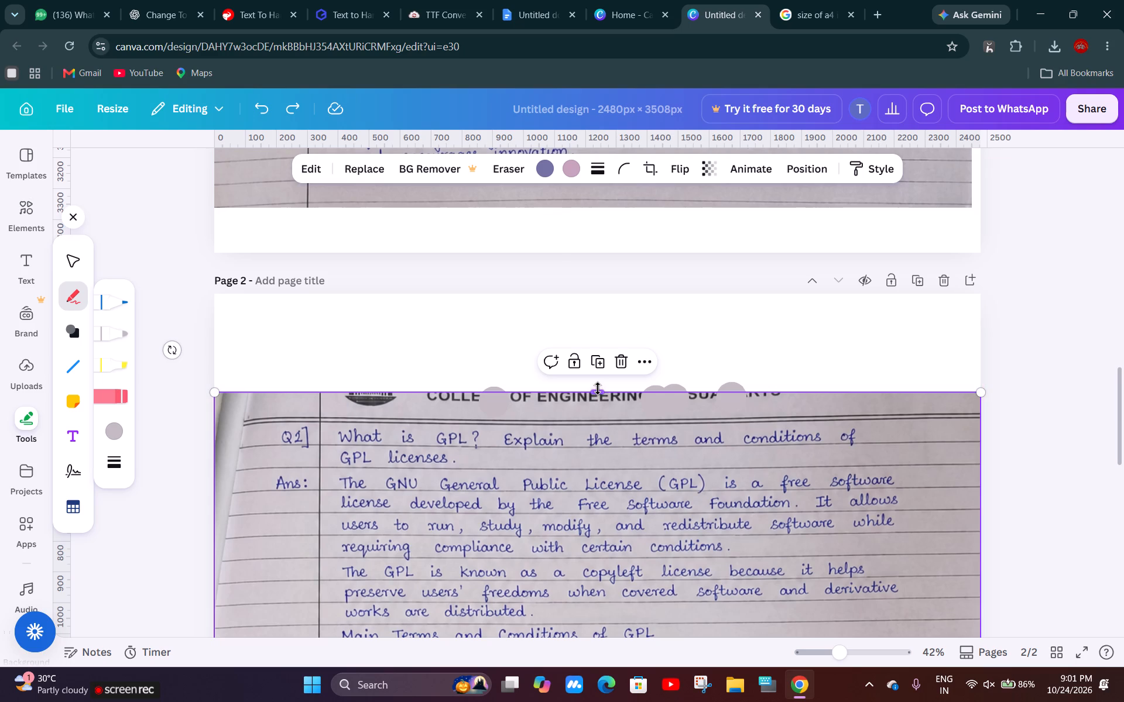
drag(598, 388, 599, 404)
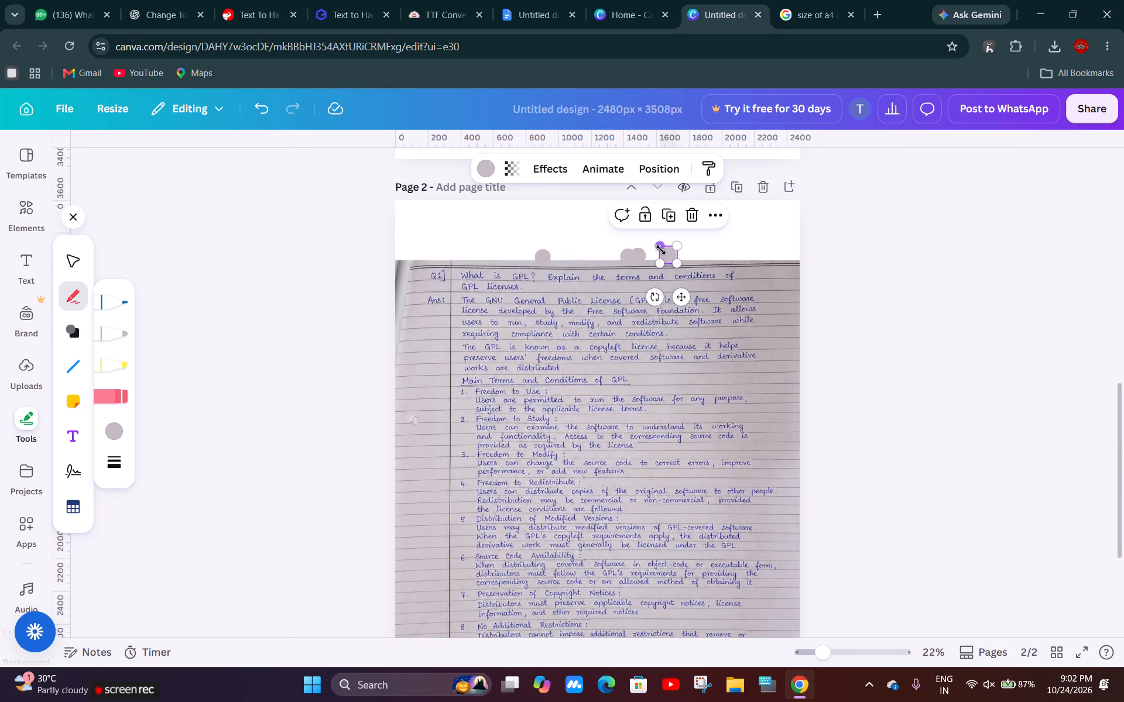
key(Delete)
click(638, 258)
key(Delete)
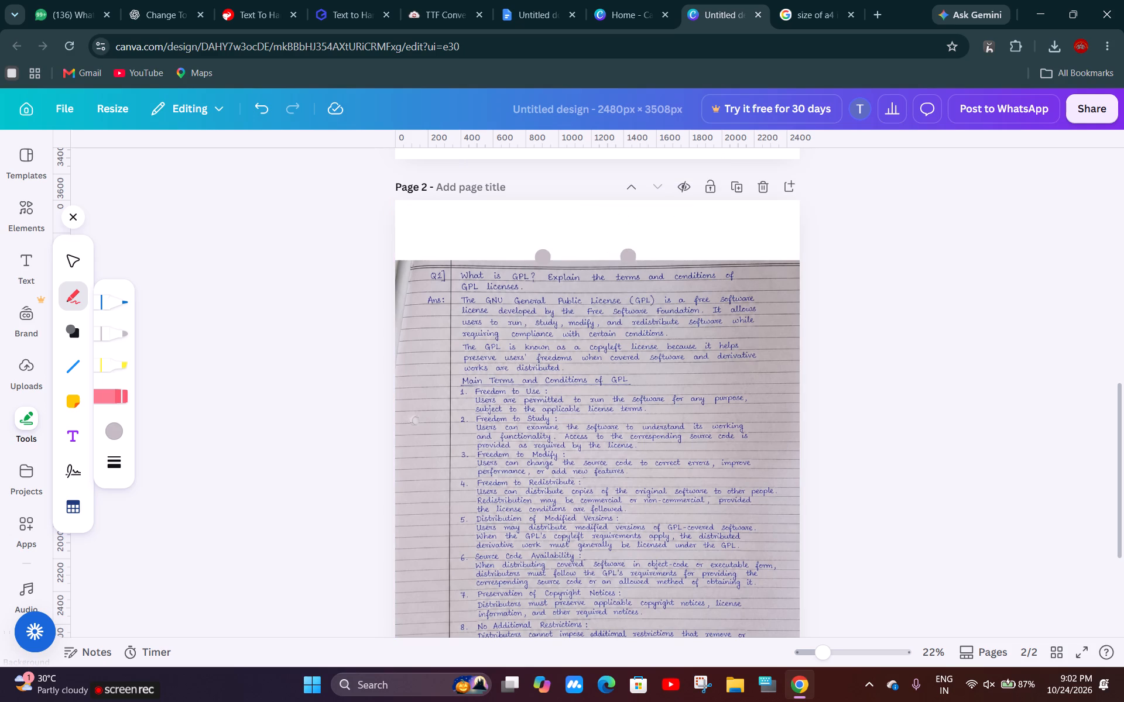
click(625, 256)
key(Delete)
key(Delete)
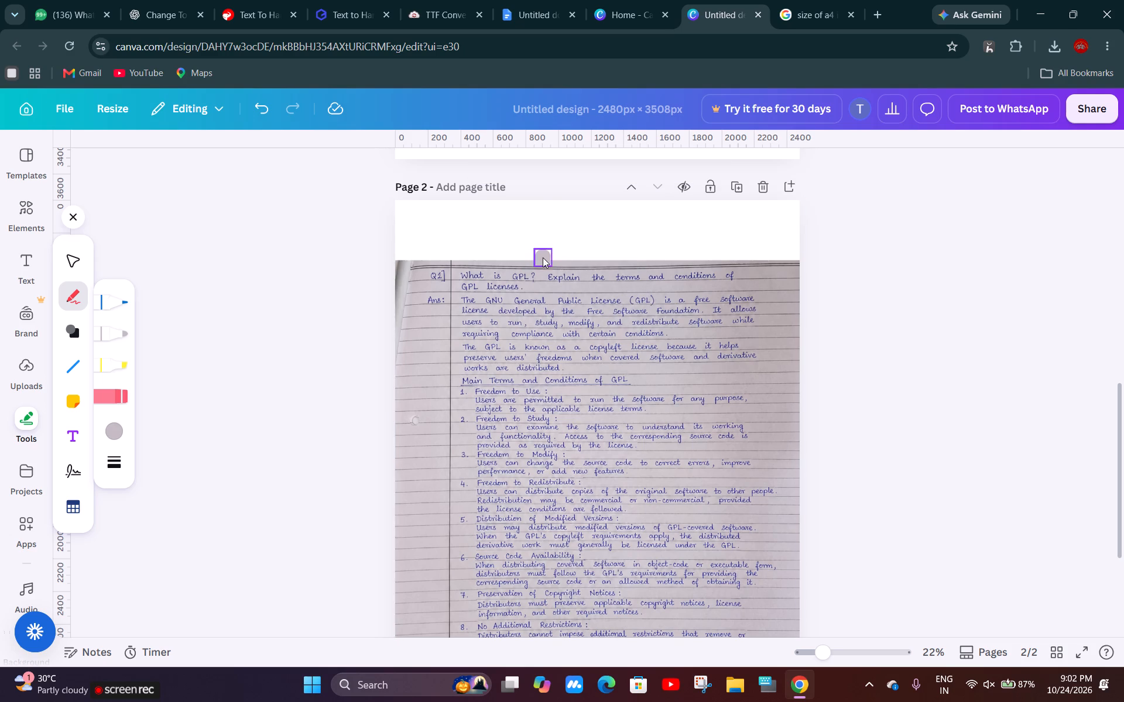
click(543, 250)
key(Delete)
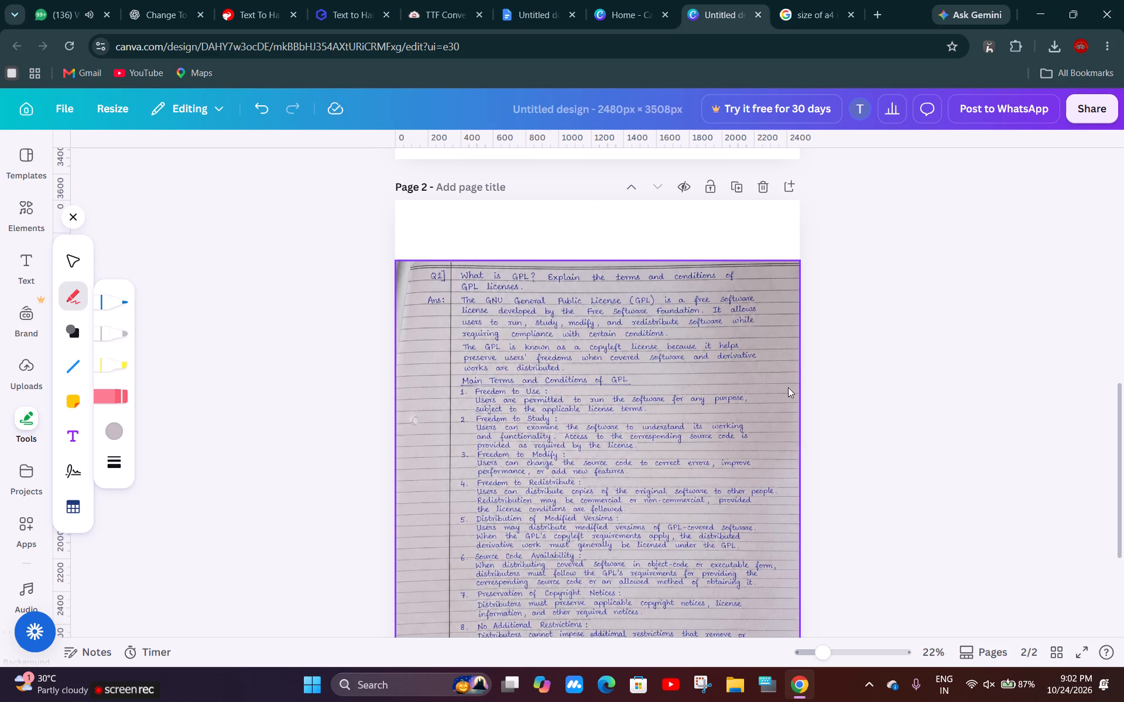
Look over the end of page 1 and all of page 2 to check the cropped image and its margins.
click(596, 282)
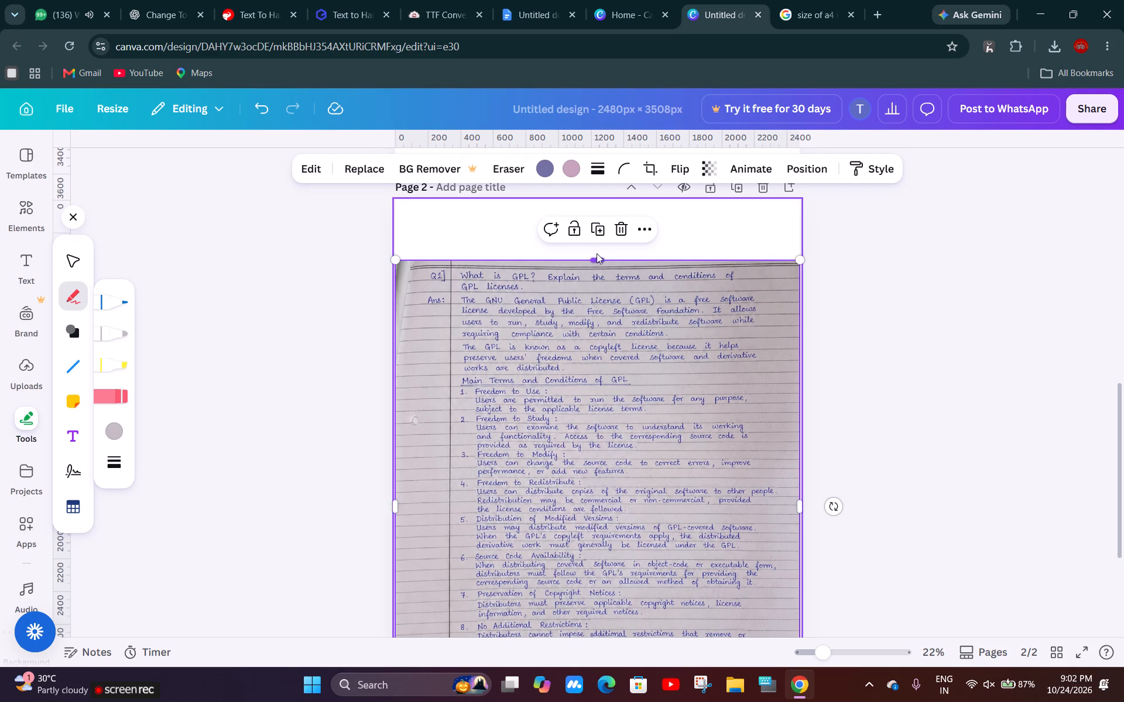
scroll(958, 414, down, 9)
scroll(958, 414, up, 8)
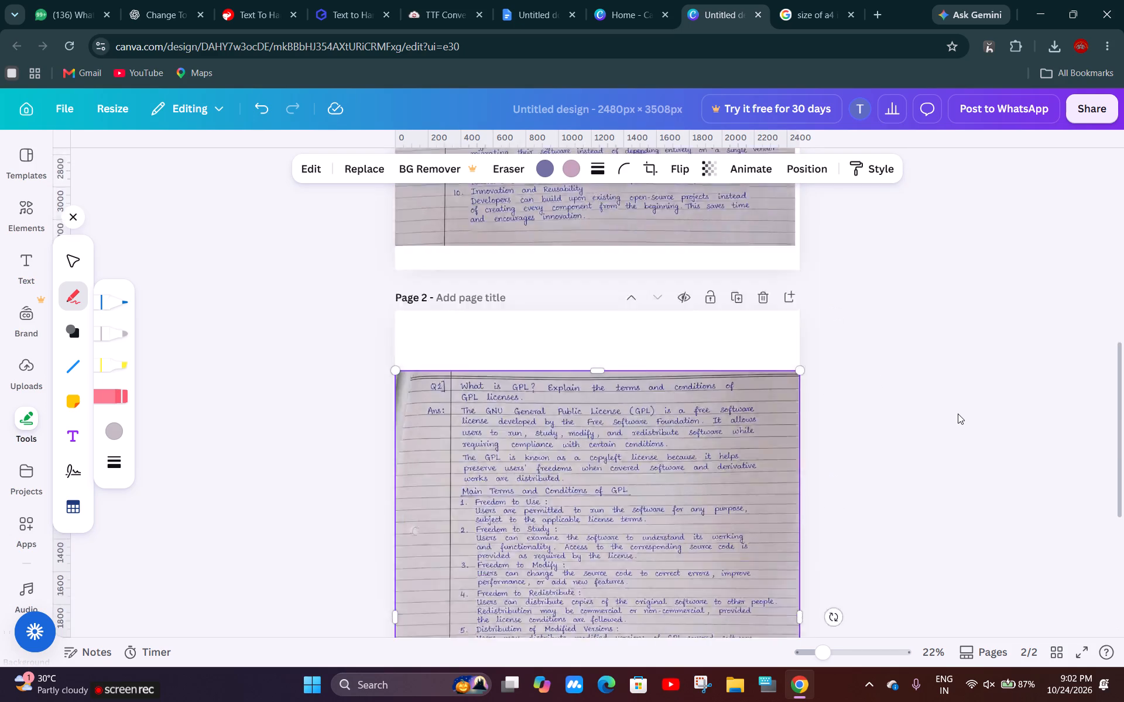
scroll(958, 414, down, 9)
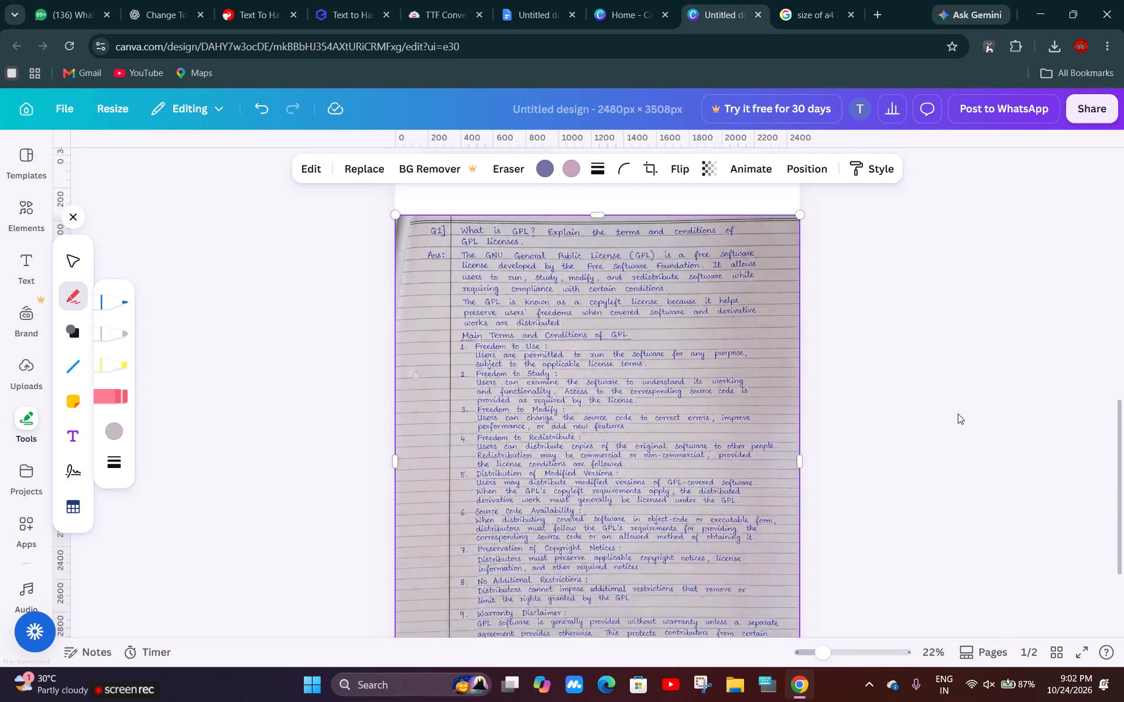
scroll(958, 414, down, 1)
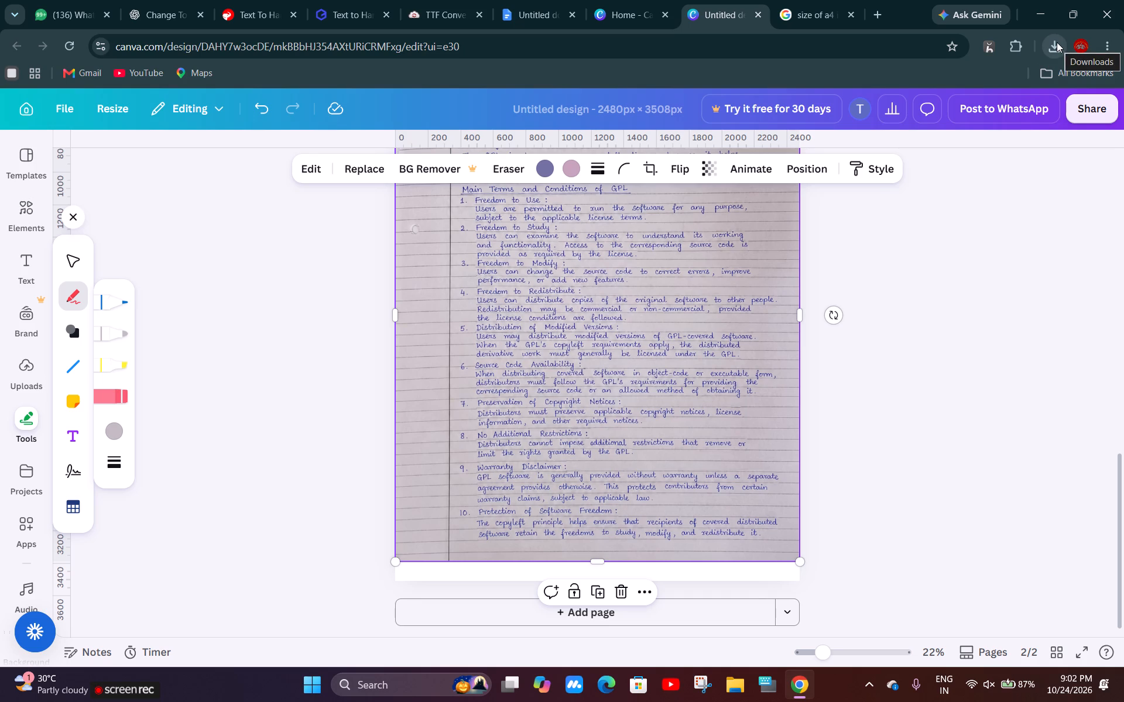
scroll(993, 323, up, 5)
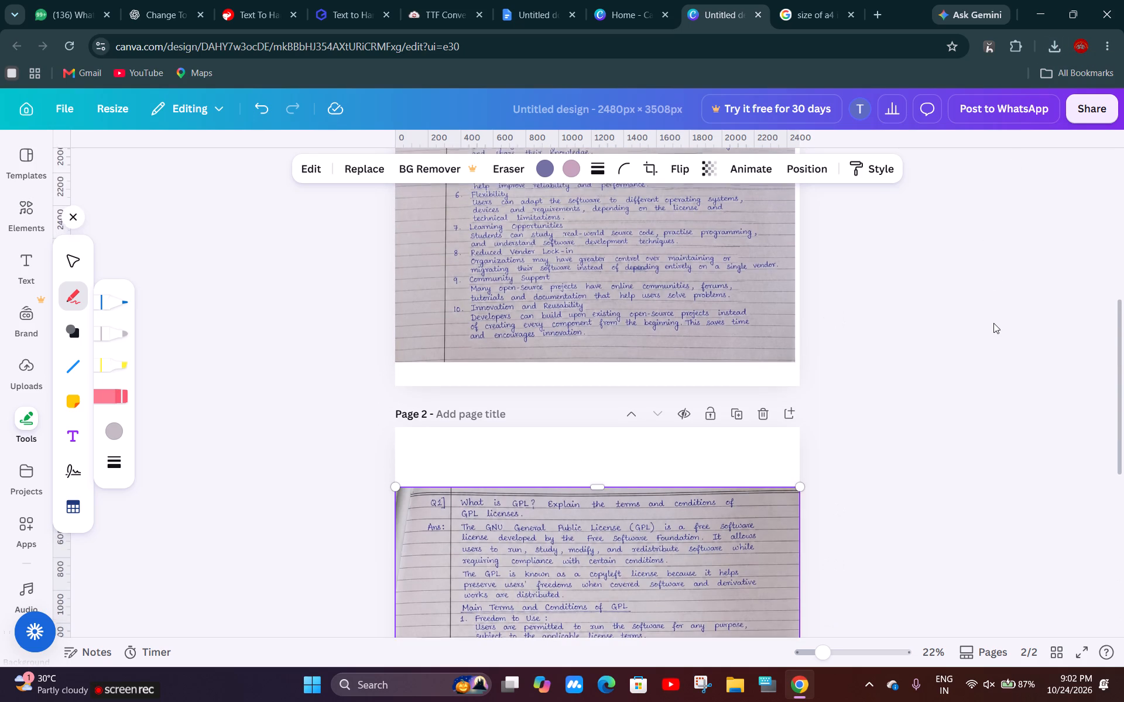
double_click(897, 613)
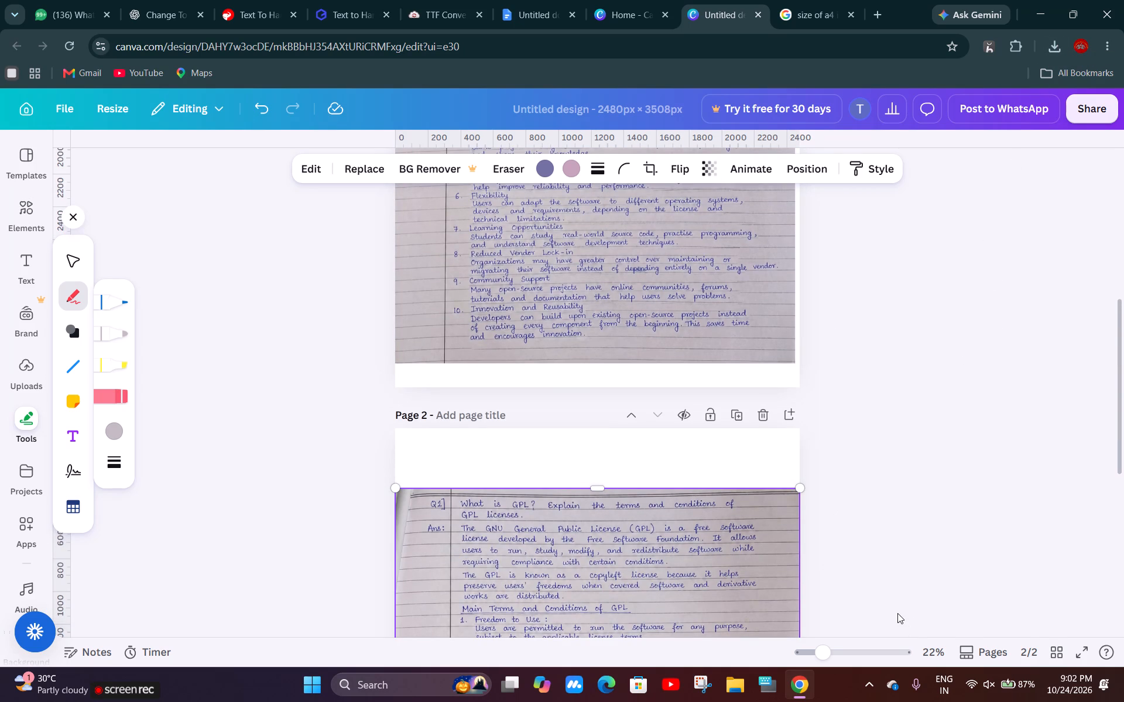
scroll(897, 613, down, 6)
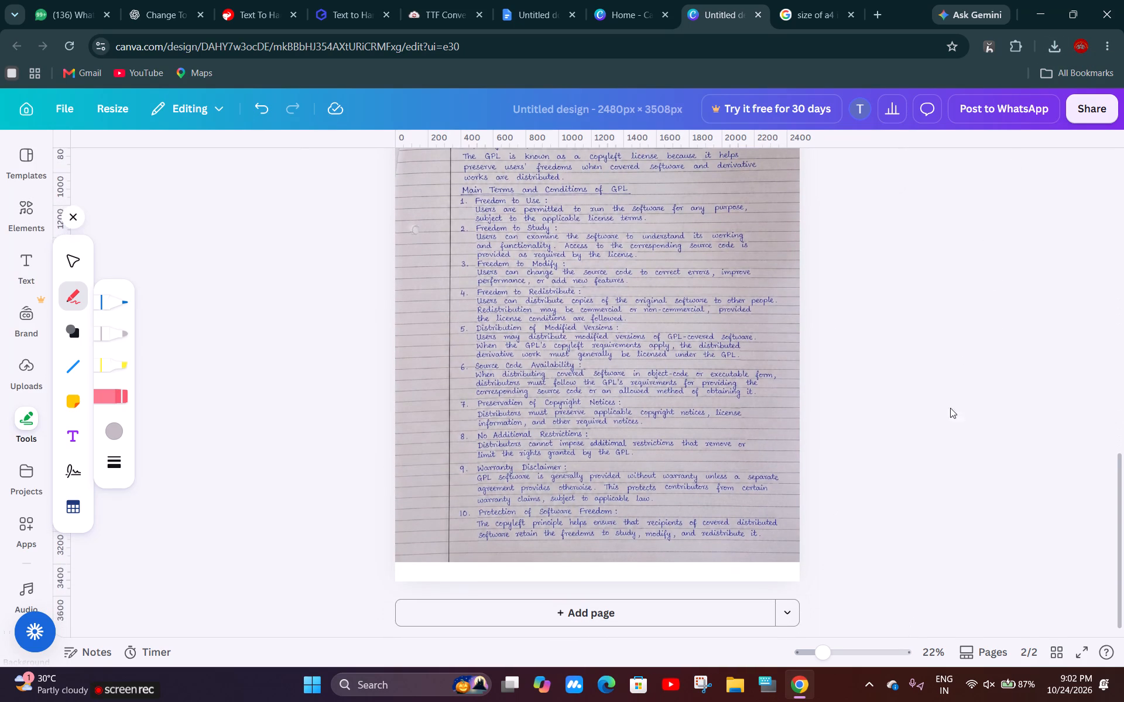
Add page 3 and place the downloaded "Handwritten GPLv2 vs GPLv3 Comparison Table.png" on it.
click(606, 611)
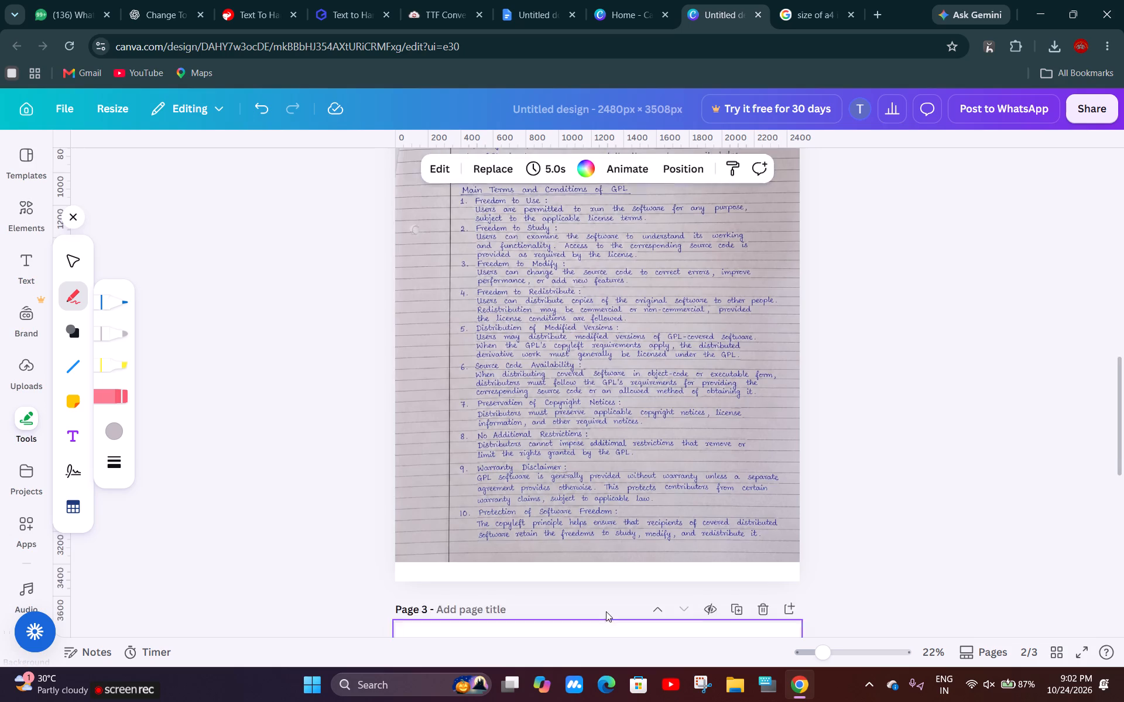
click(1050, 46)
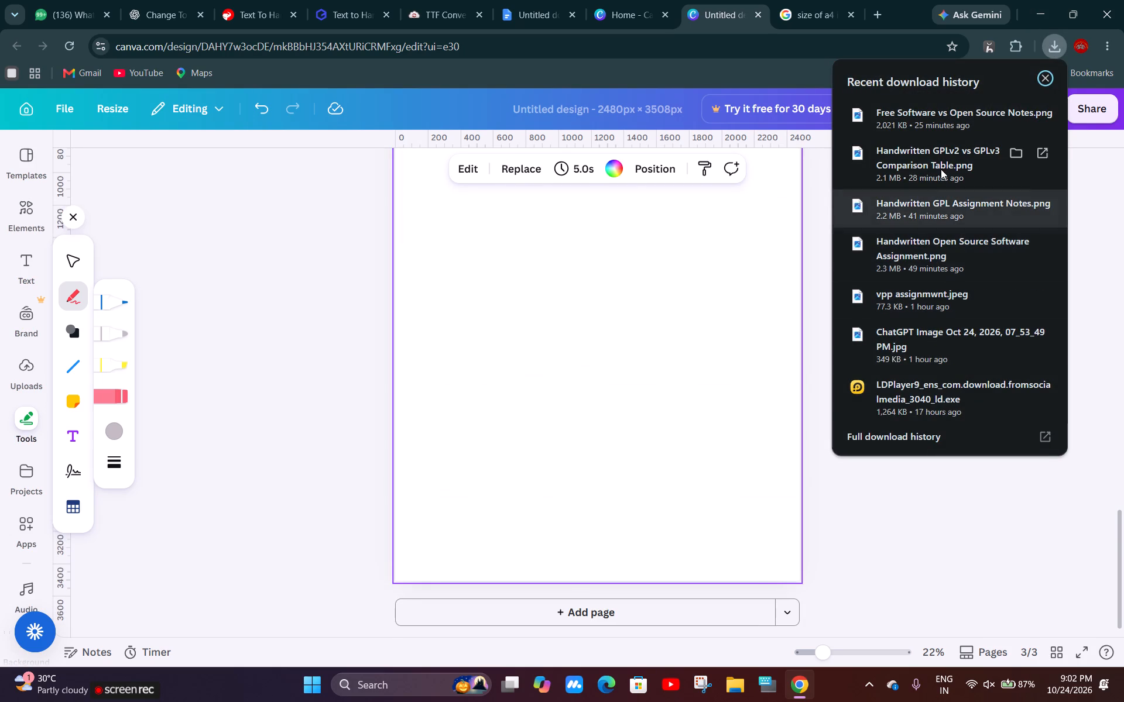
drag(943, 166, 742, 216)
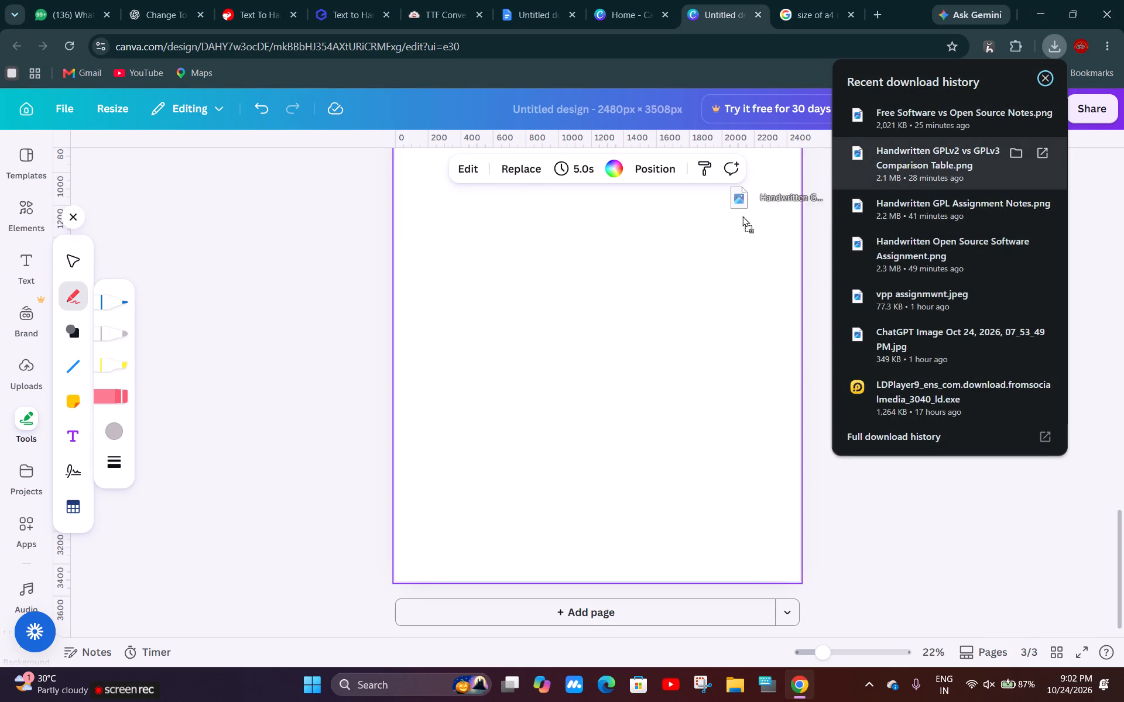
drag(742, 216, 679, 284)
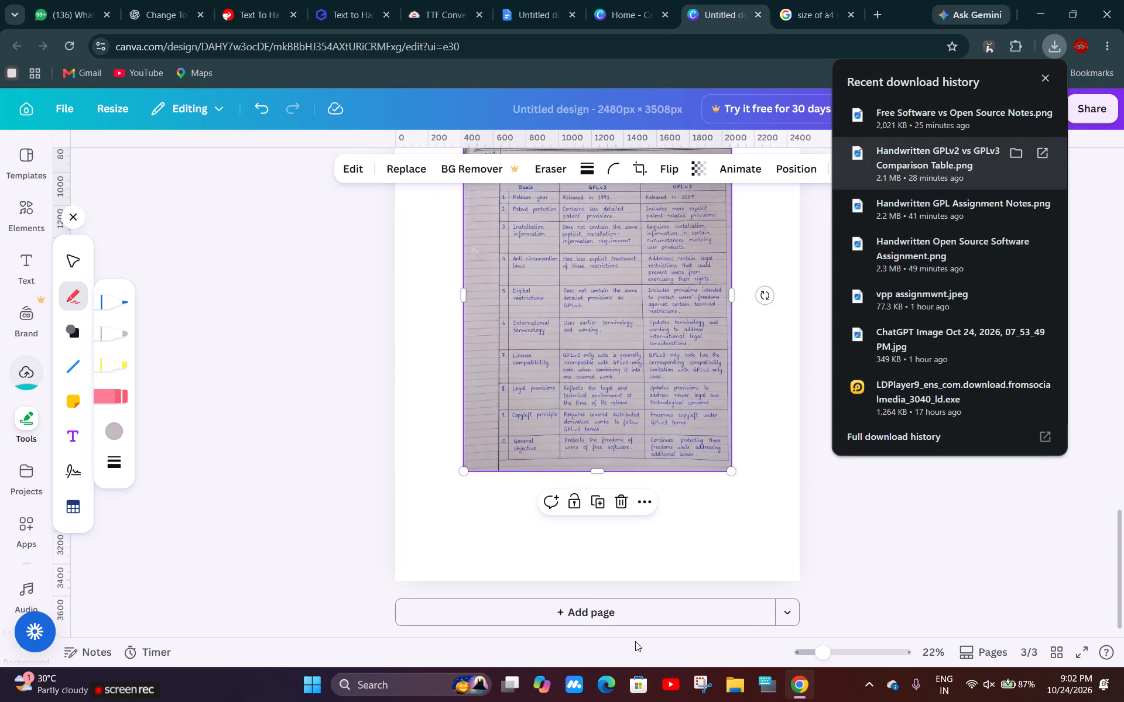
click(636, 611)
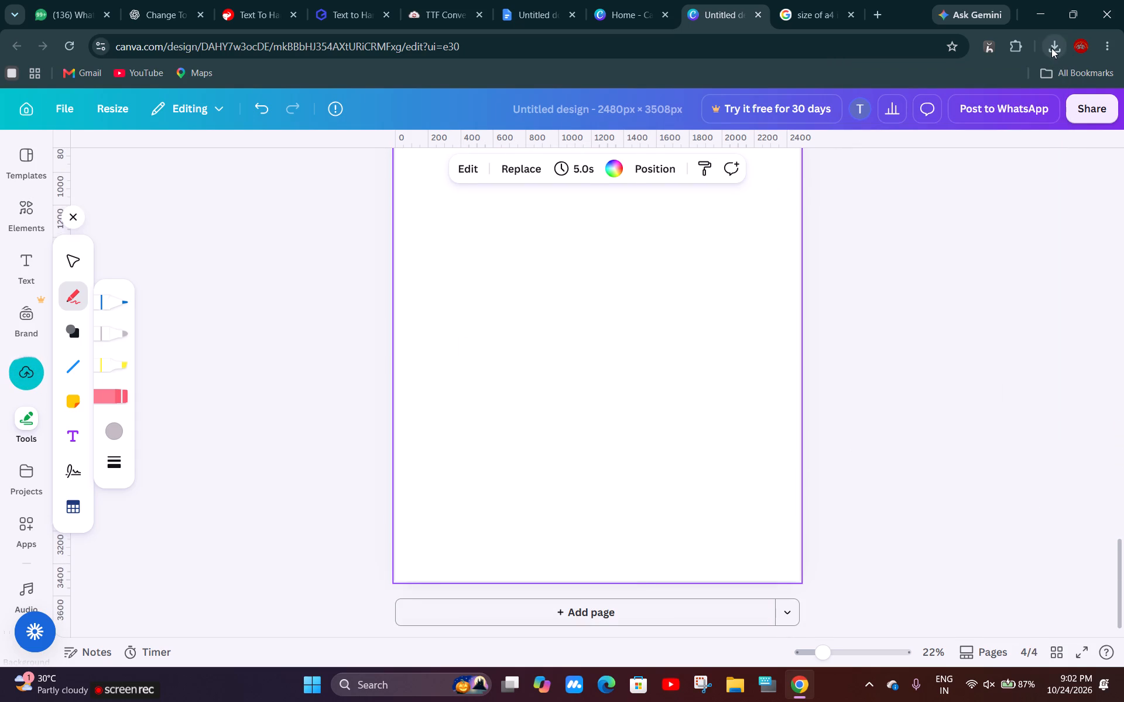
click(1051, 48)
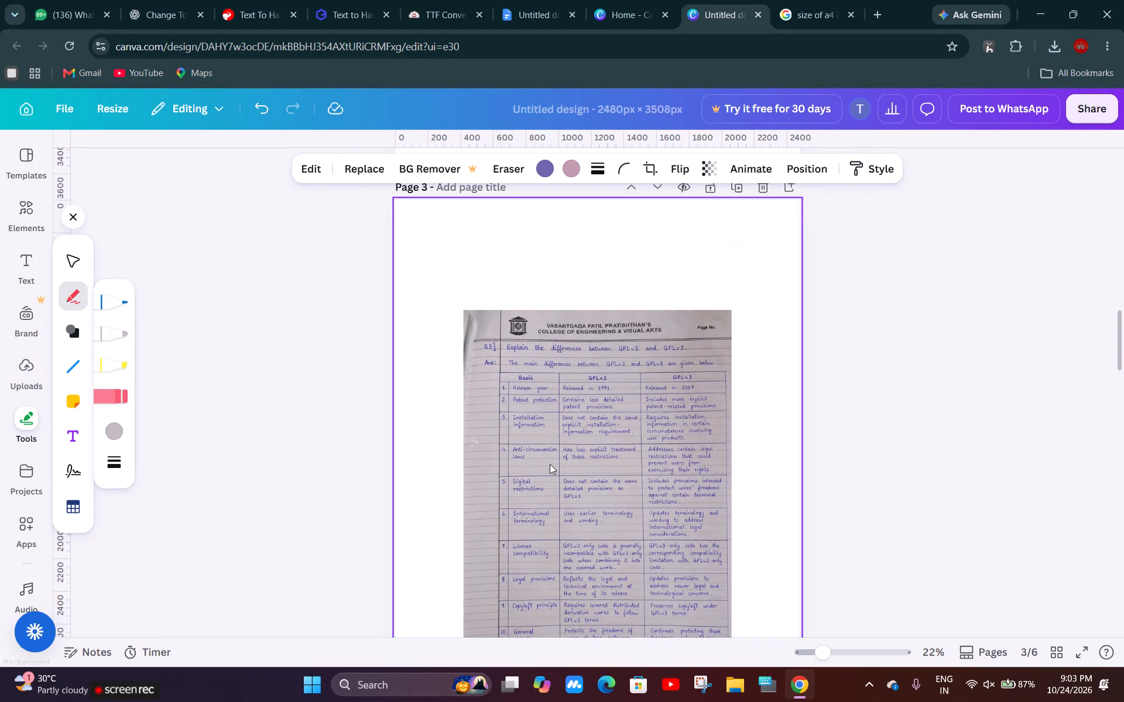
click(550, 464)
drag(467, 312, 458, 298)
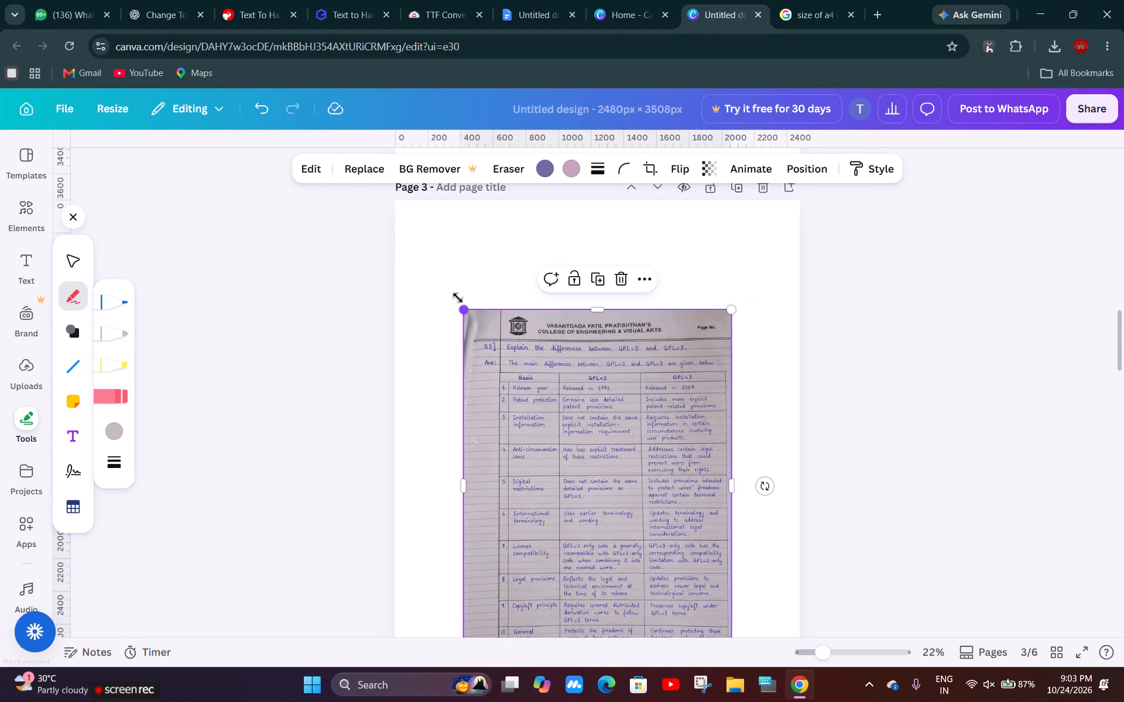
drag(458, 298, 420, 211)
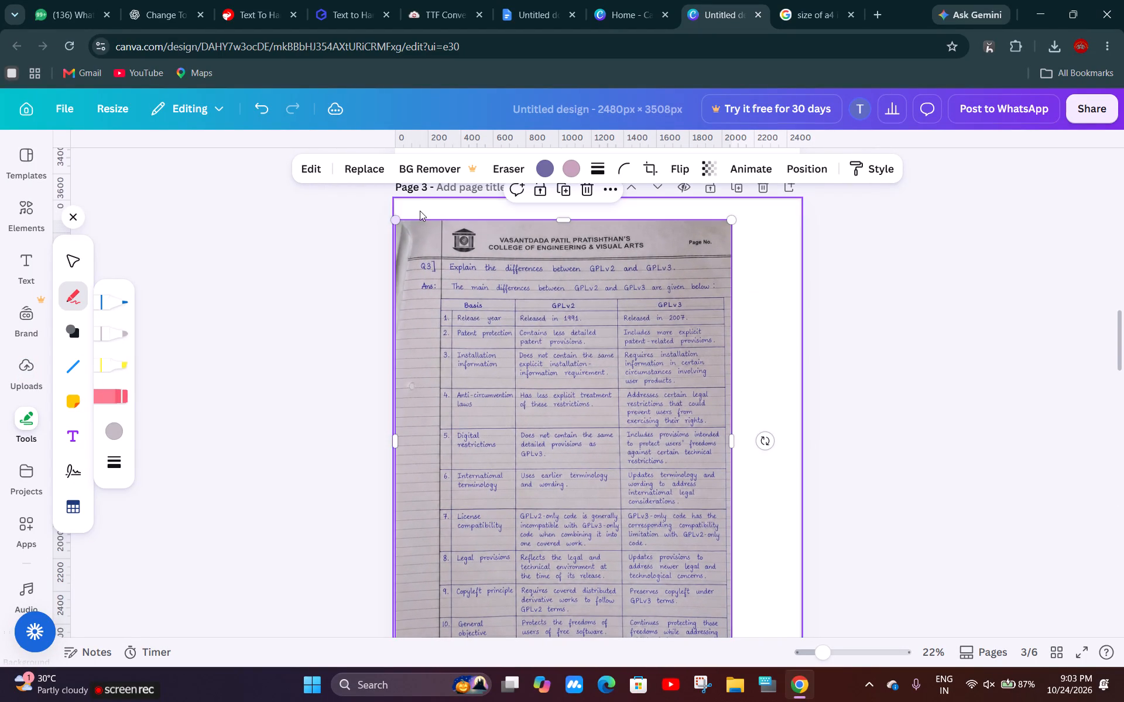
drag(657, 422, 688, 437)
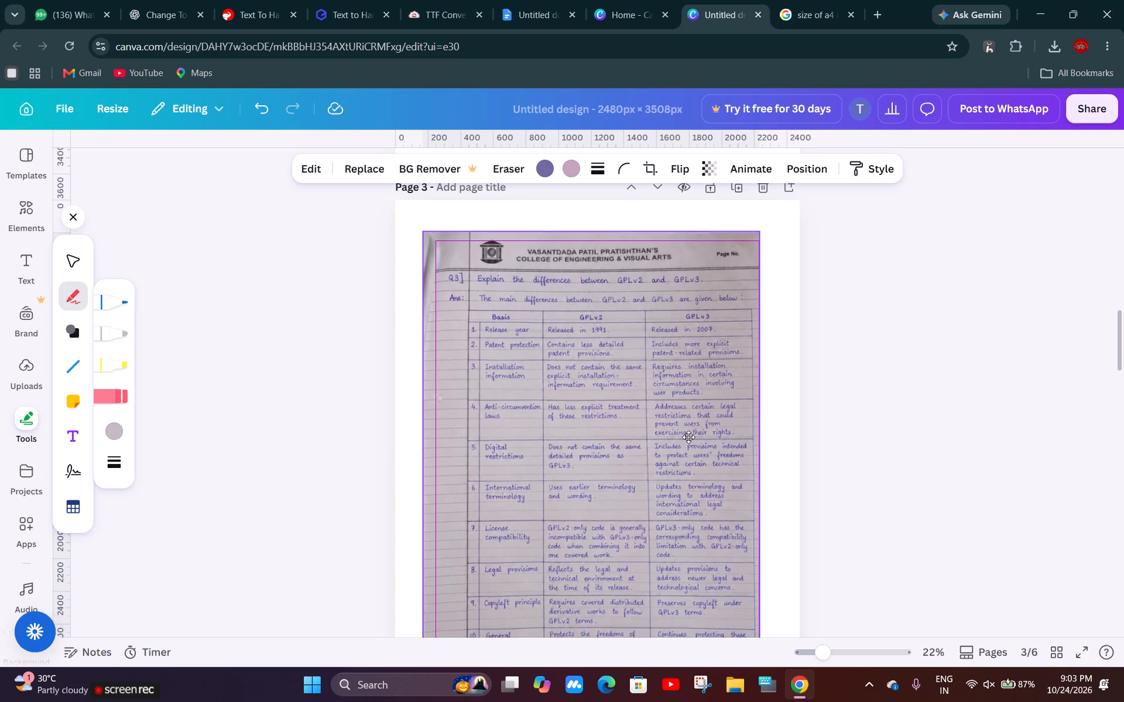
drag(688, 437, 688, 435)
Enlarge the GPLv2 vs GPLv3 image on page 3 to nearly the full page width and center it horizontally, then deselect it.
drag(760, 234, 791, 202)
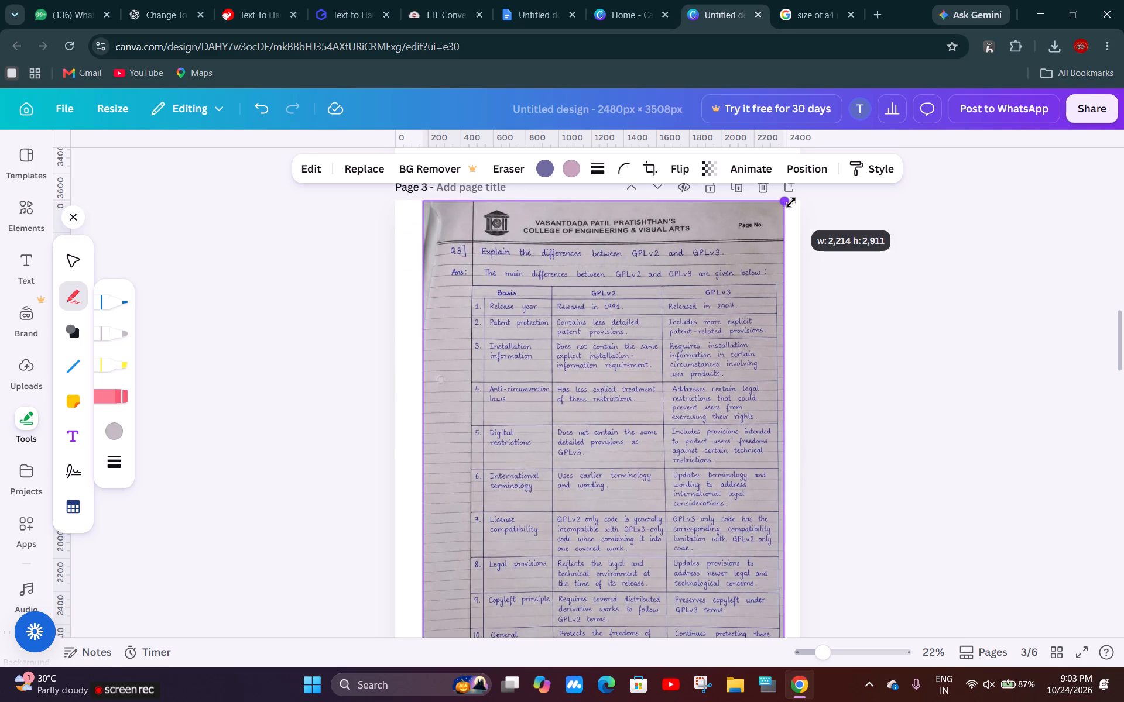
drag(791, 202, 779, 216)
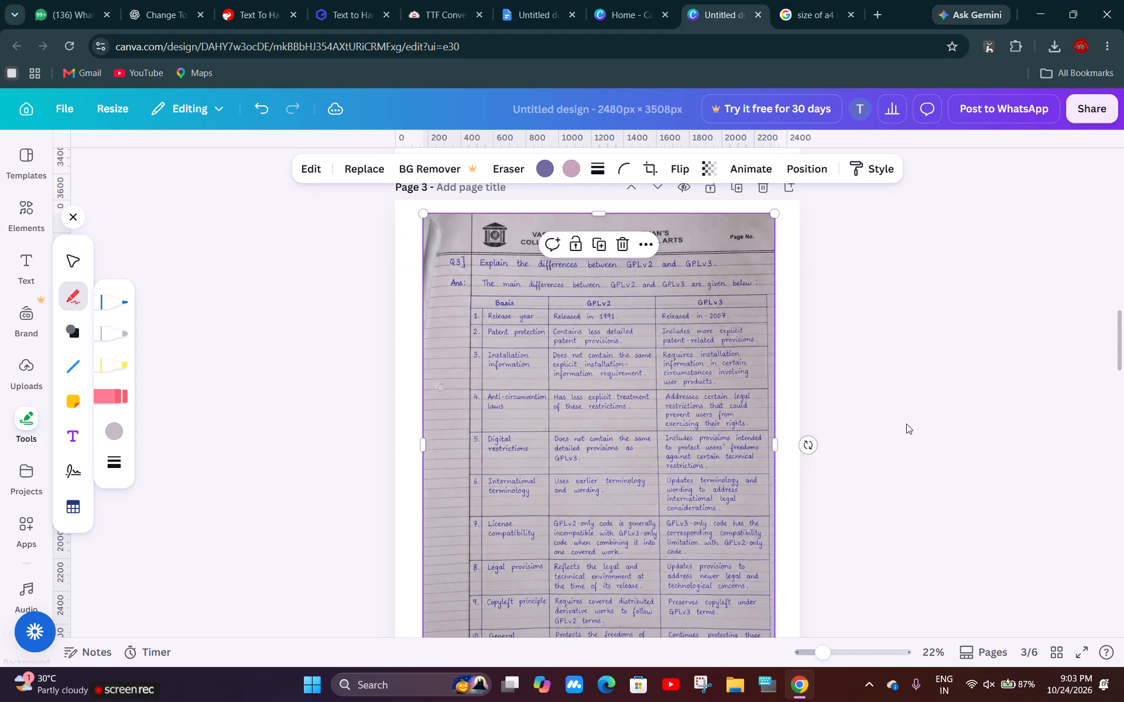
scroll(906, 424, down, 4)
drag(772, 426, 784, 467)
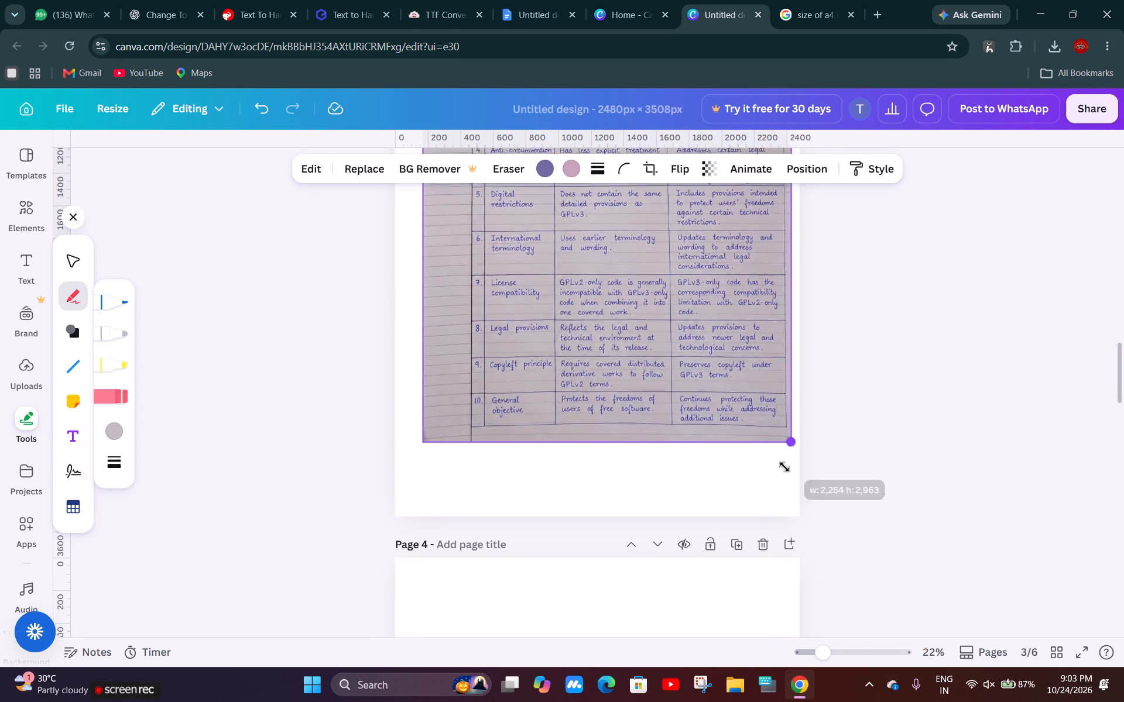
drag(784, 467, 796, 498)
drag(670, 373, 660, 370)
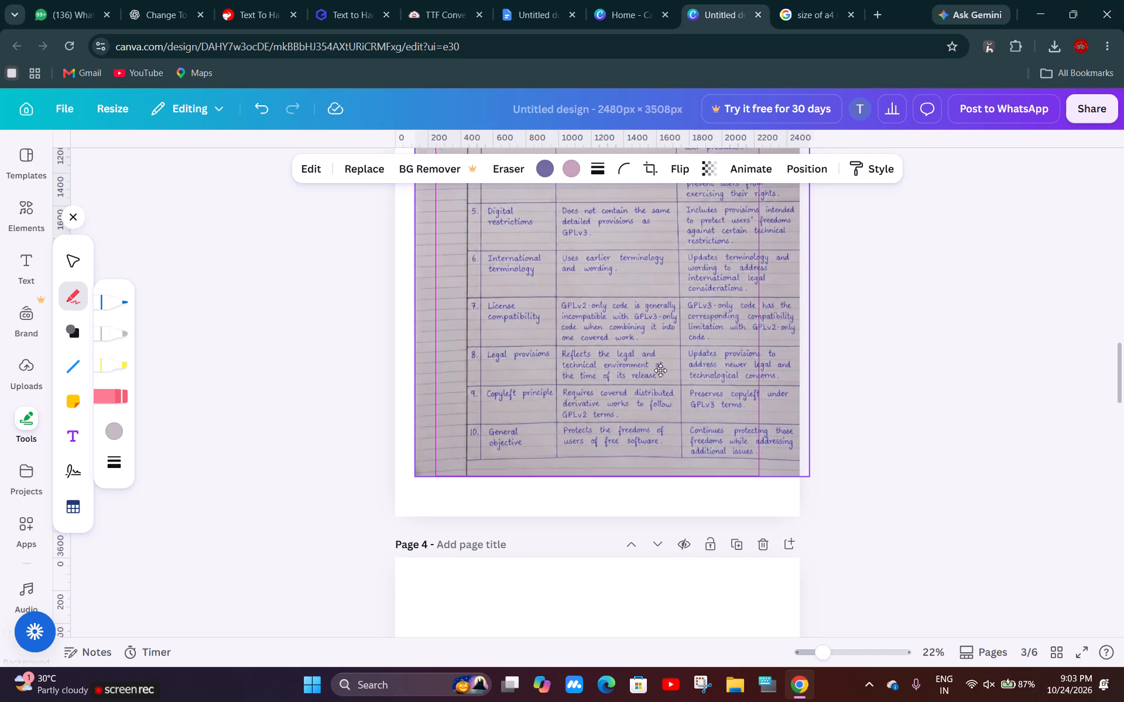
drag(660, 370, 648, 372)
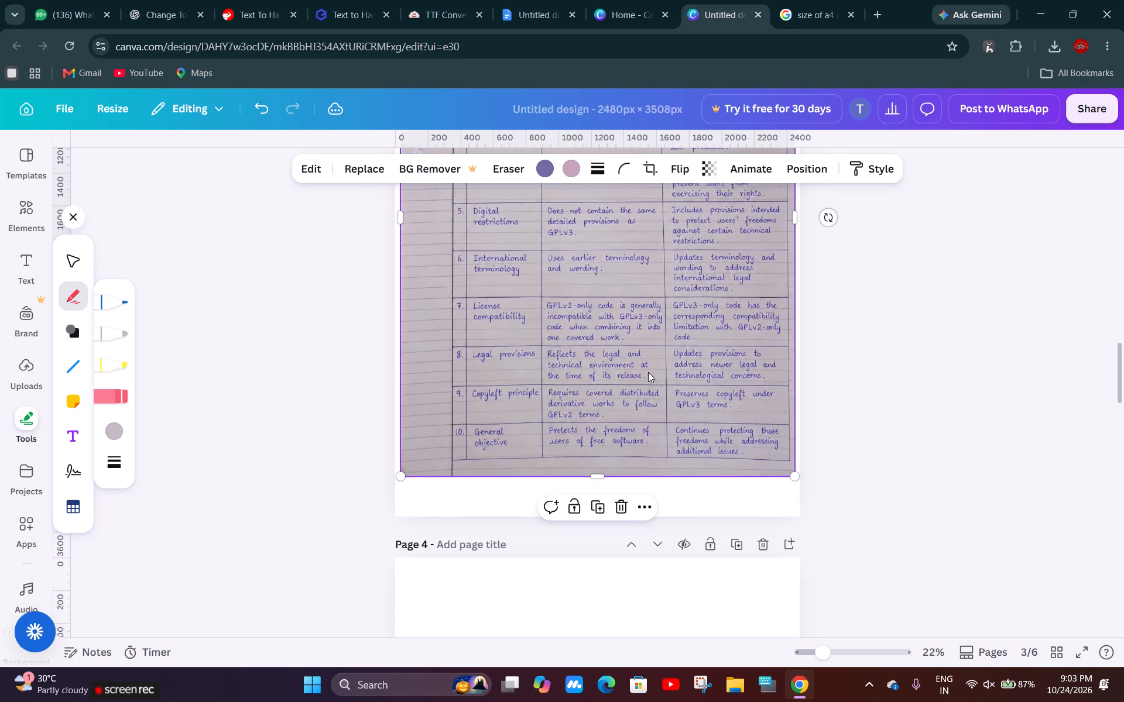
click(919, 486)
click(639, 453)
click(919, 415)
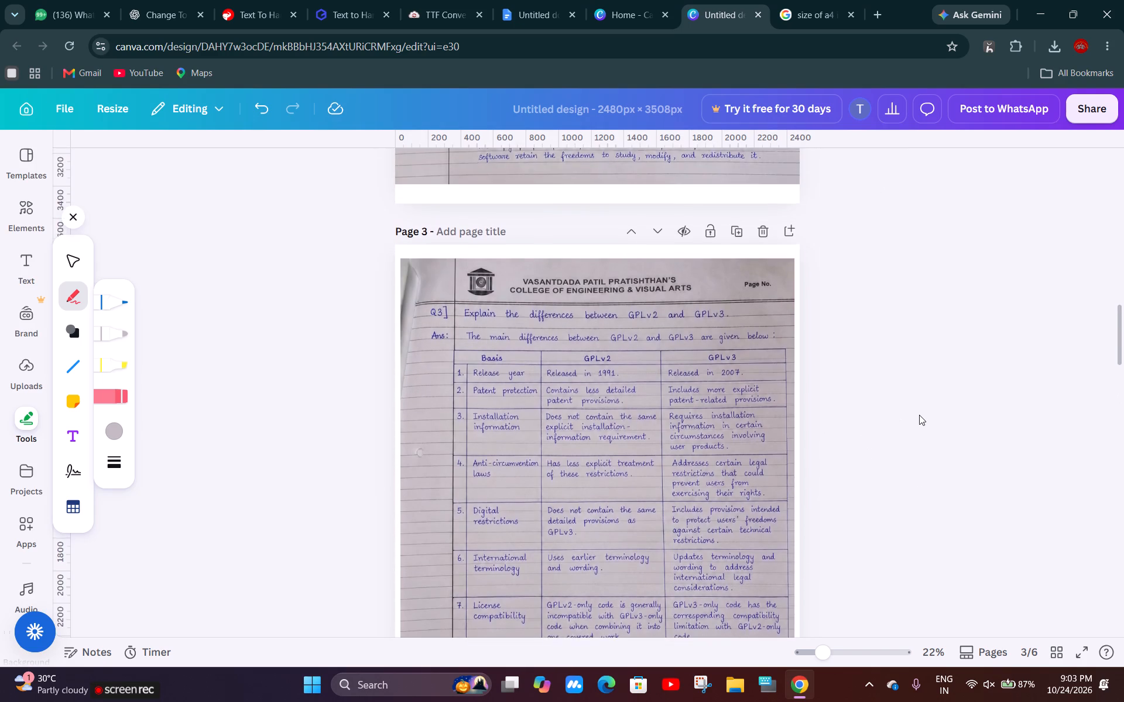
Crop the printed college header off the top of the Free Software vs Open Source image on page 4.
scroll(965, 486, down, 2)
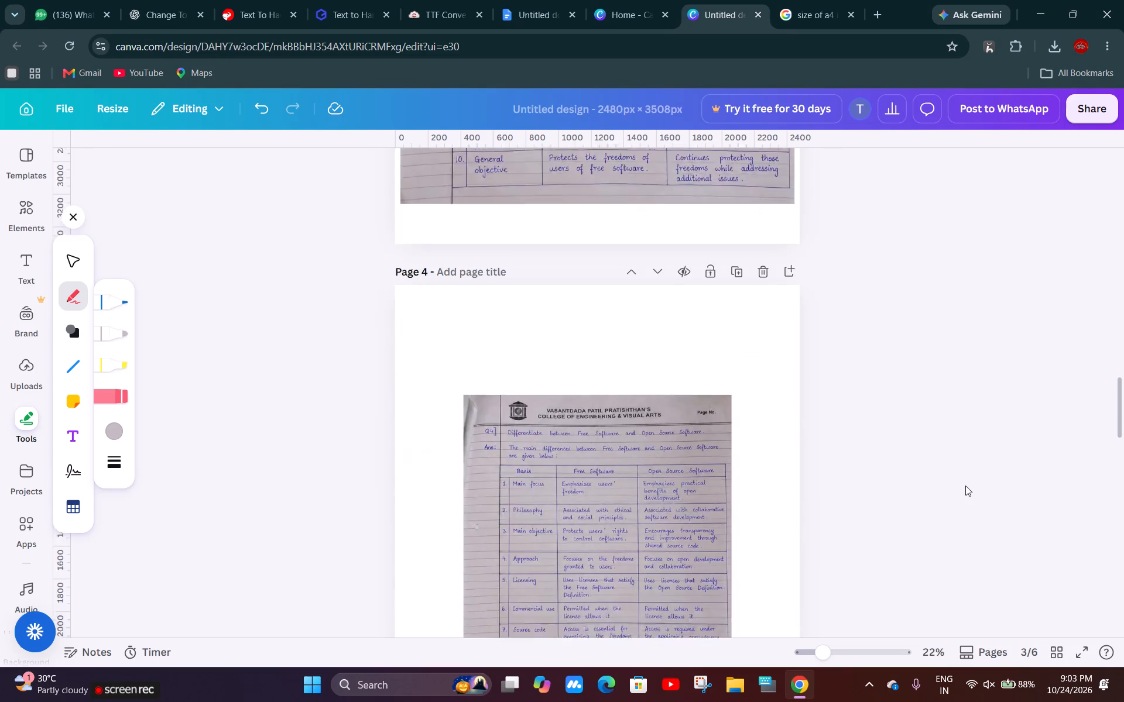
scroll(965, 486, down, 5)
scroll(965, 486, up, 2)
click(607, 501)
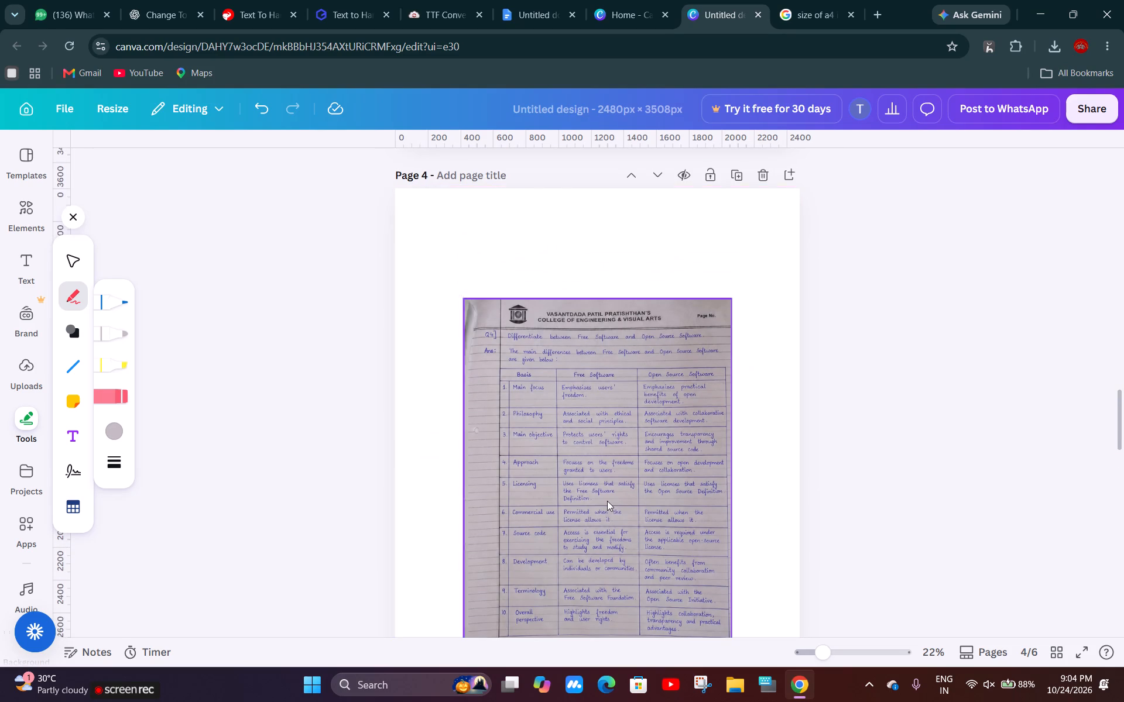
drag(594, 299, 601, 315)
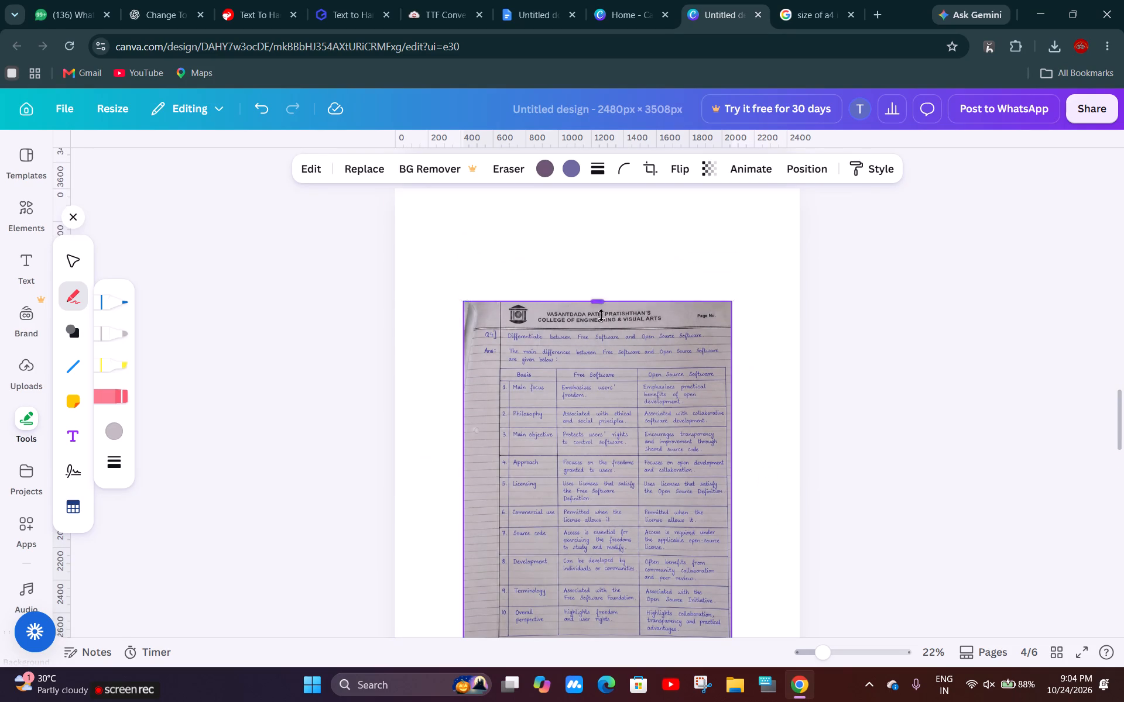
drag(601, 315, 602, 324)
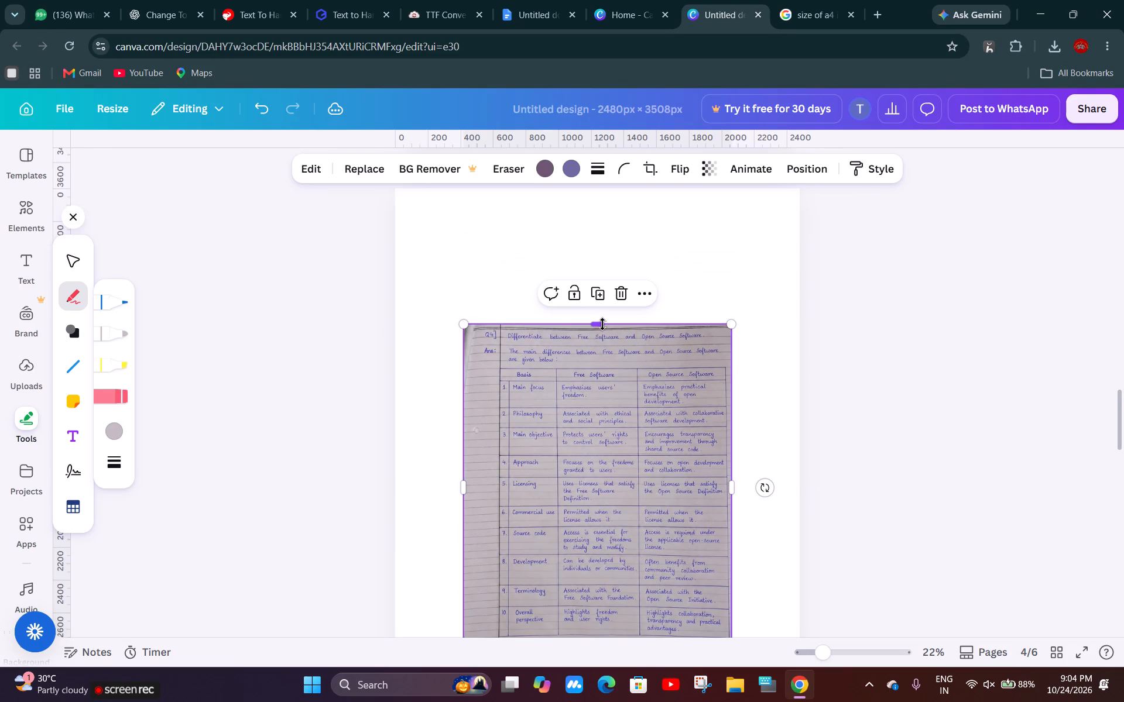
Enlarge the cropped page 4 image to nearly the full page width, center it horizontally, and shift it slightly down the page.
drag(464, 316, 464, 324)
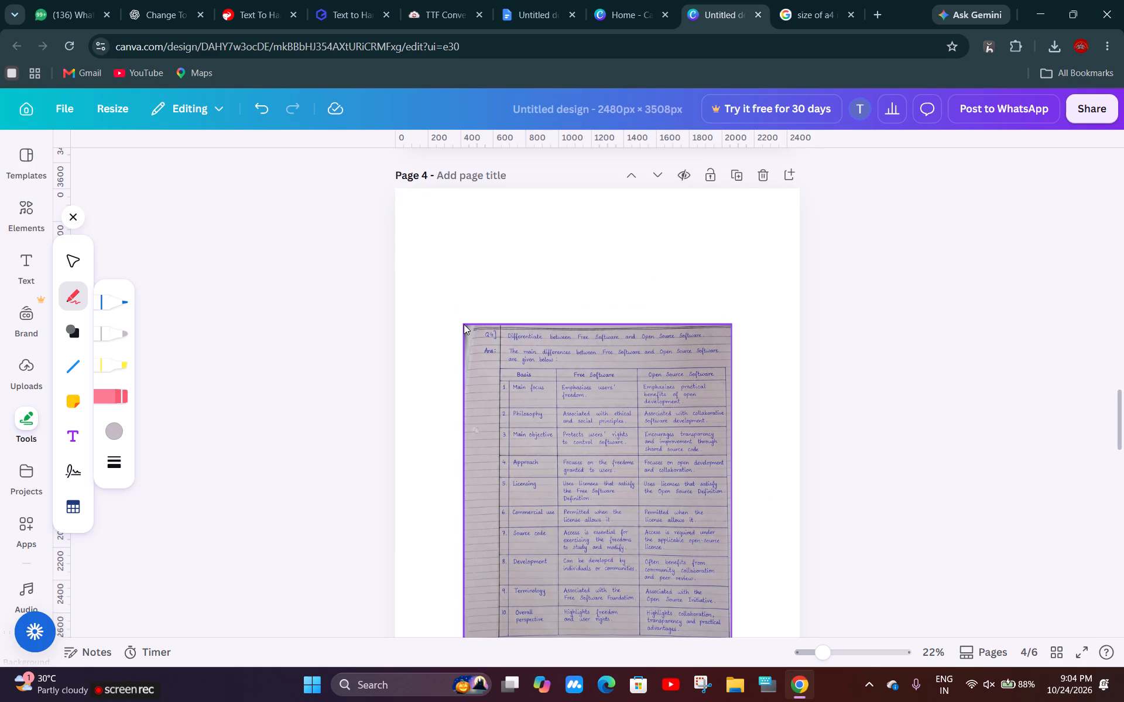
click(464, 324)
drag(464, 324, 426, 212)
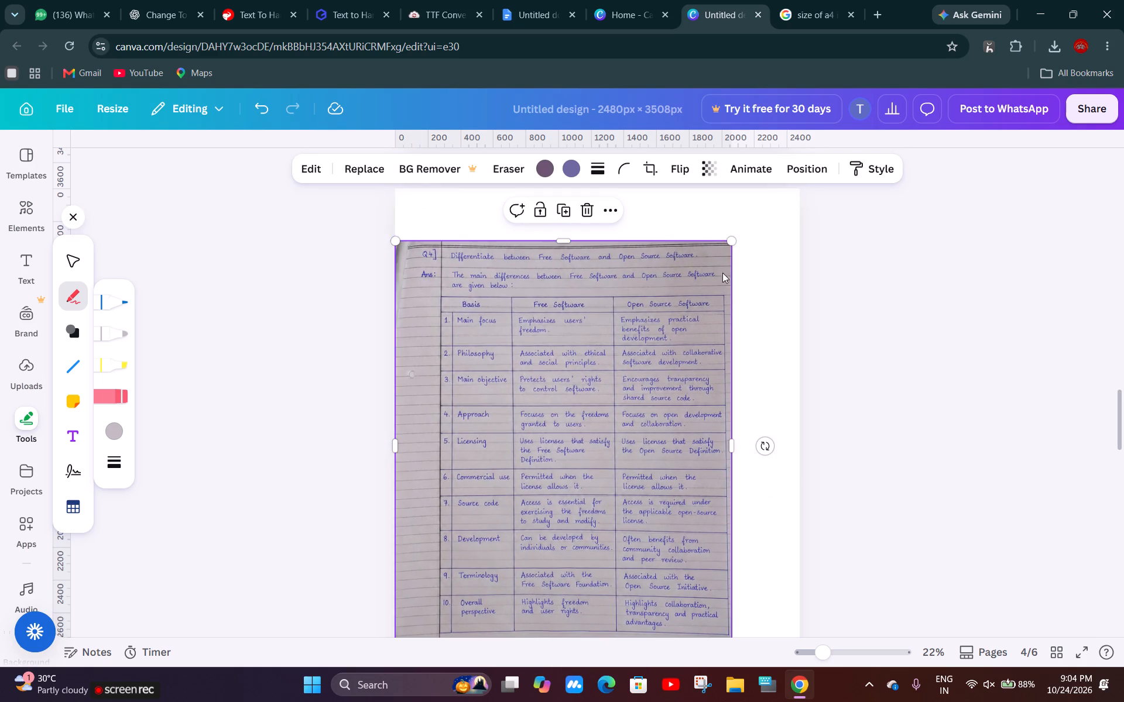
drag(732, 240, 773, 222)
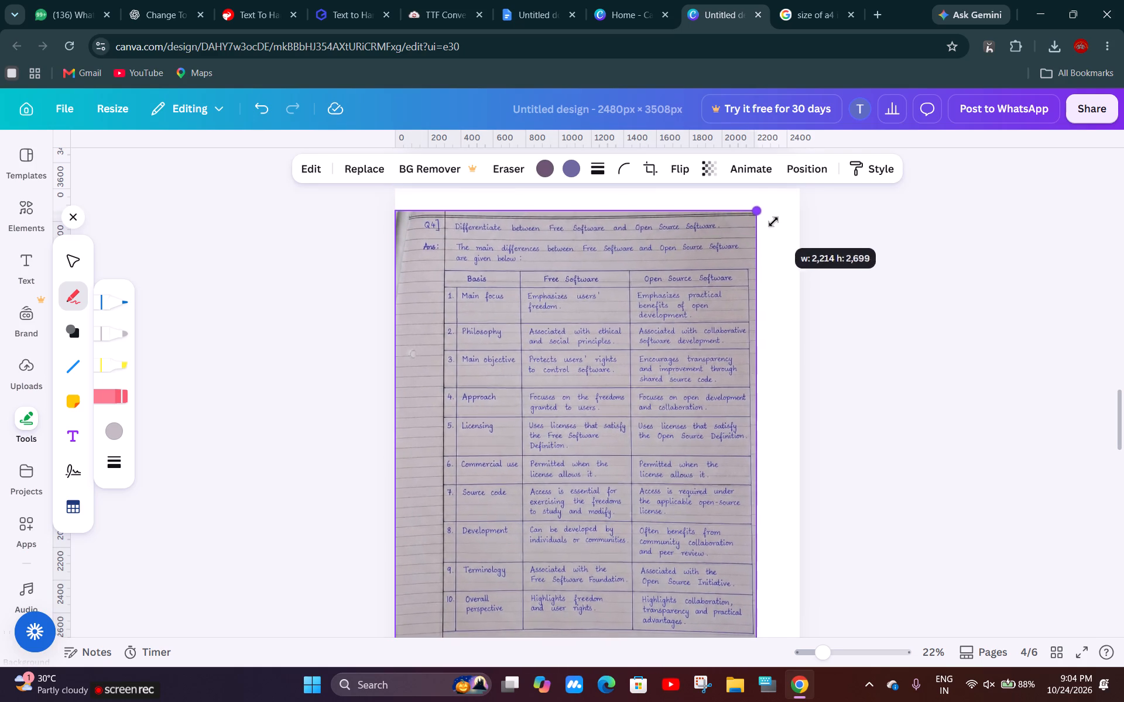
drag(773, 222, 790, 215)
drag(616, 407, 629, 410)
scroll(663, 517, down, 2)
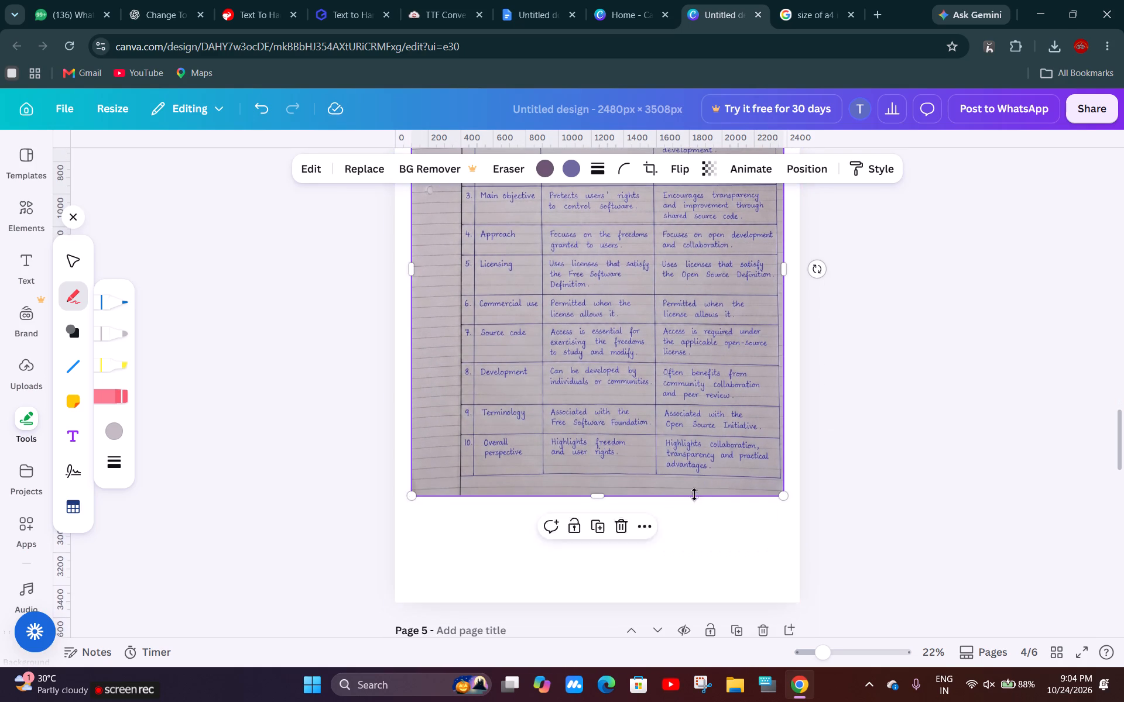
drag(786, 495, 783, 541)
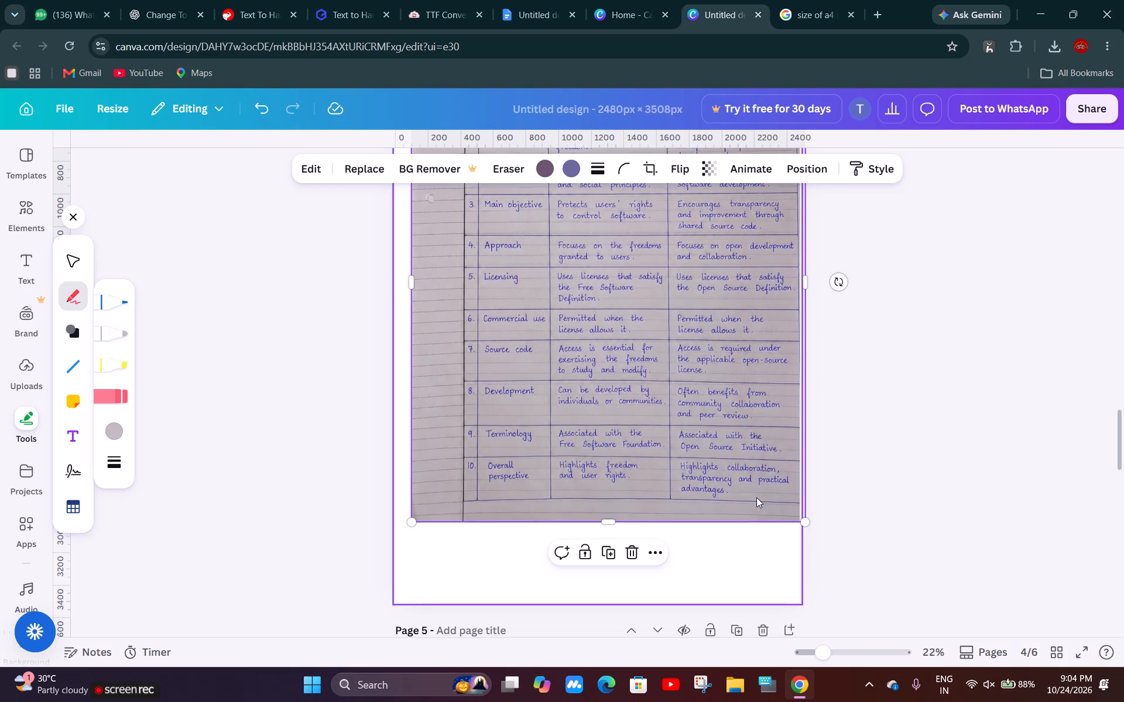
drag(691, 425, 683, 420)
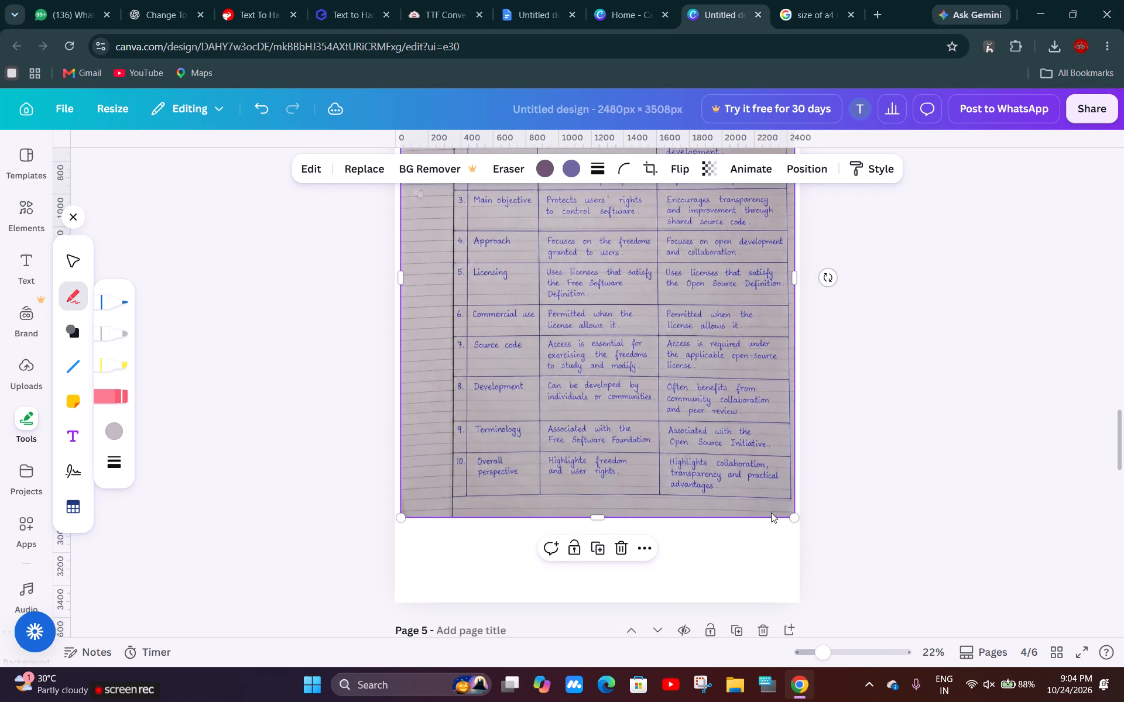
scroll(856, 501, right, 1)
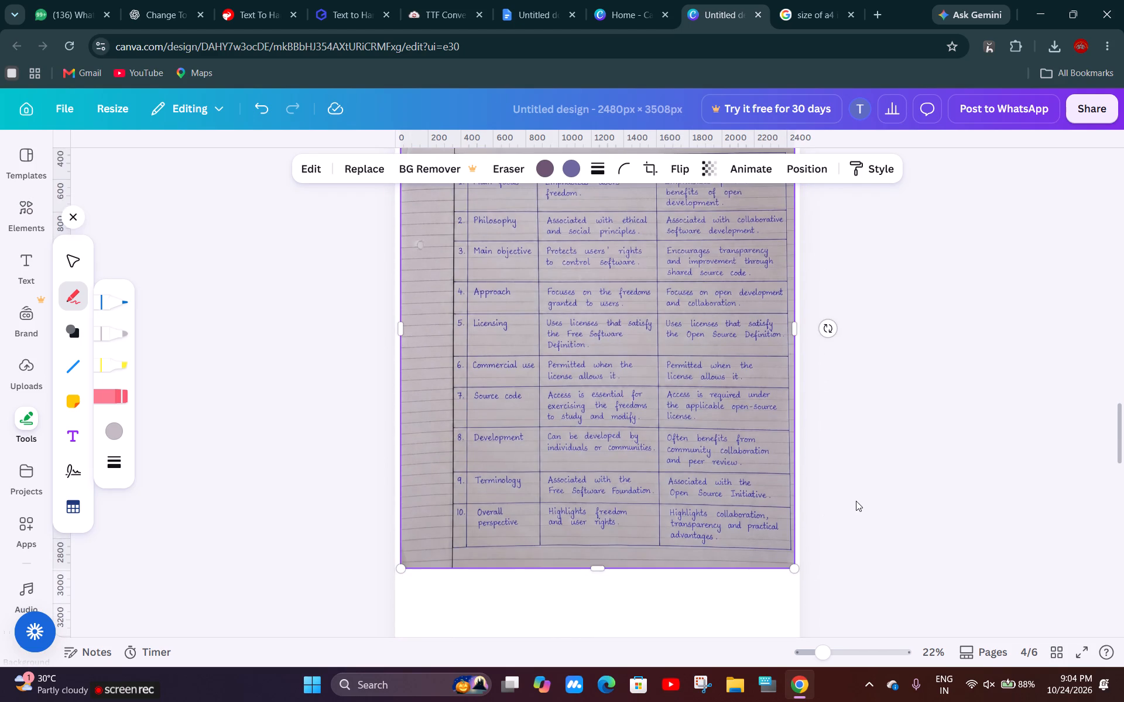
drag(592, 429, 593, 476)
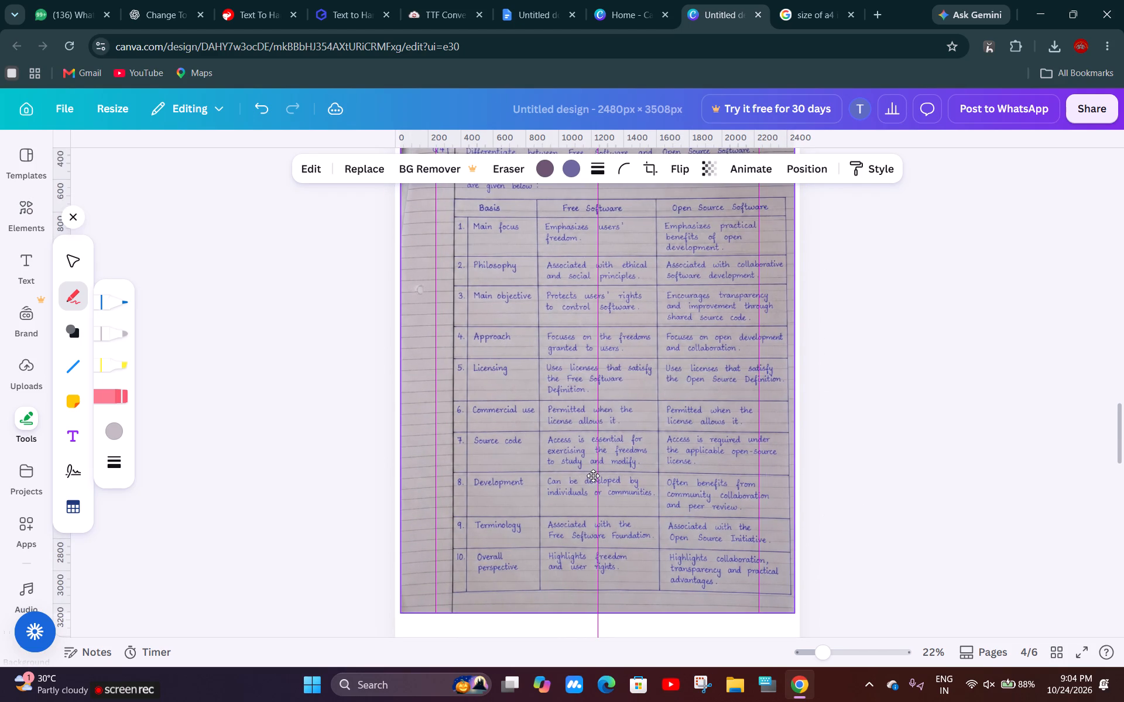
drag(593, 476, 592, 482)
click(874, 475)
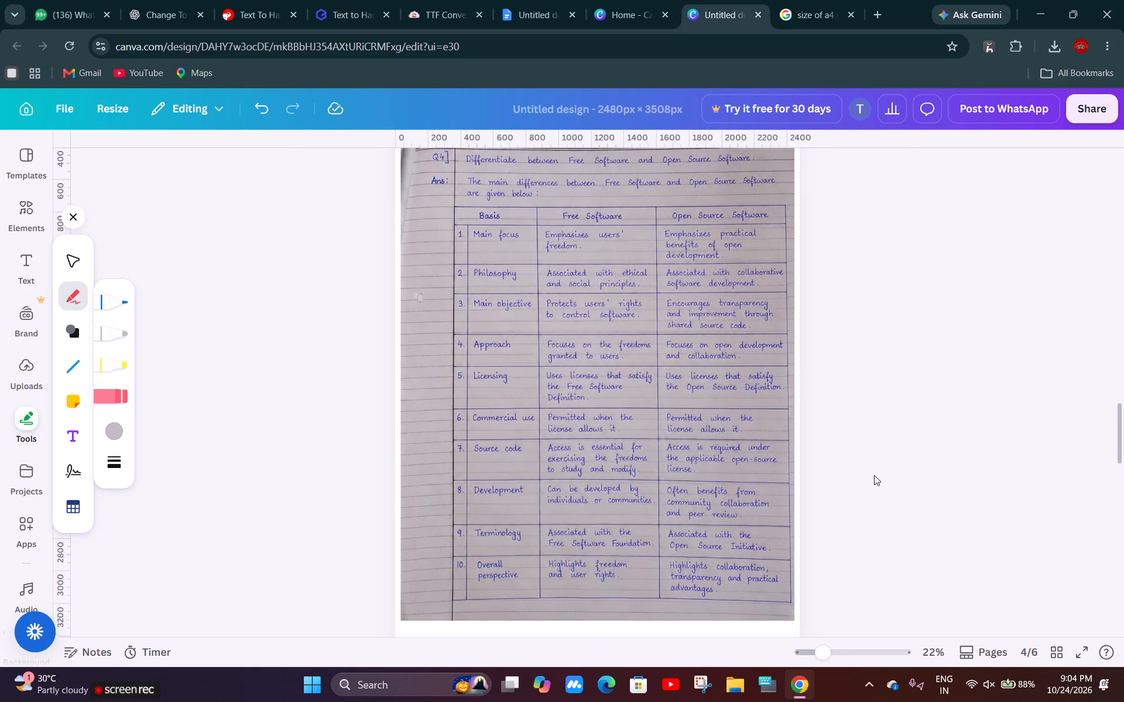
Crop a narrow strip off the left side of the Q5 open source contribution image on page 5.
scroll(874, 475, down, 1)
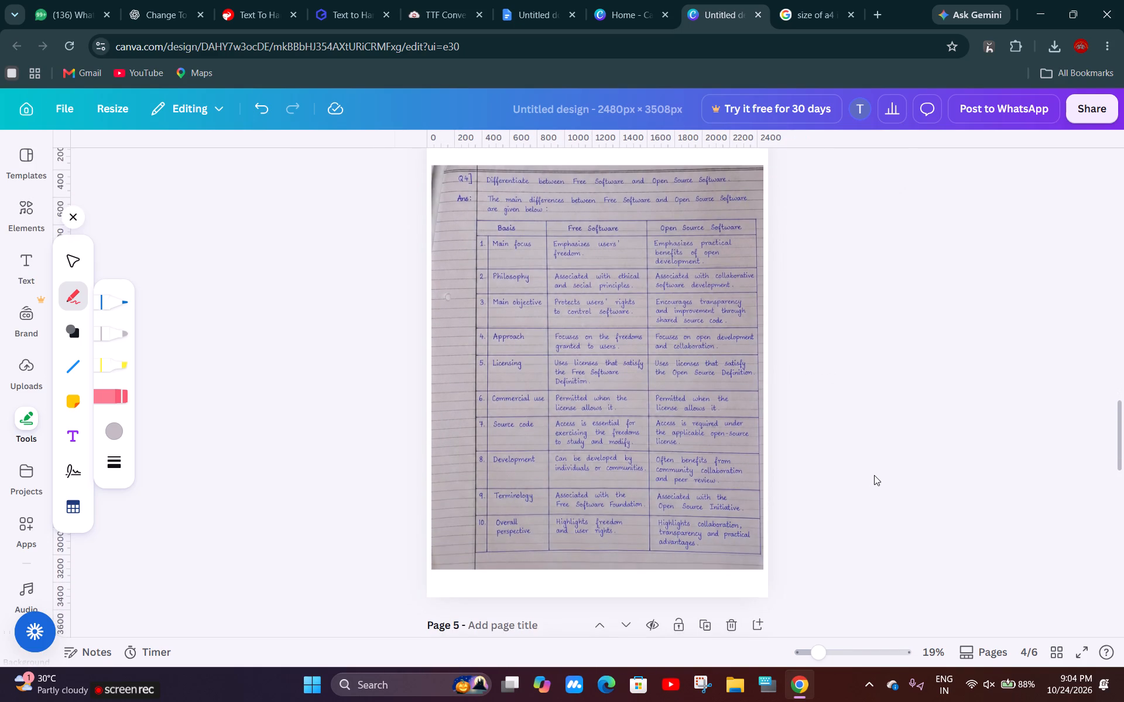
scroll(874, 475, down, 7)
click(603, 392)
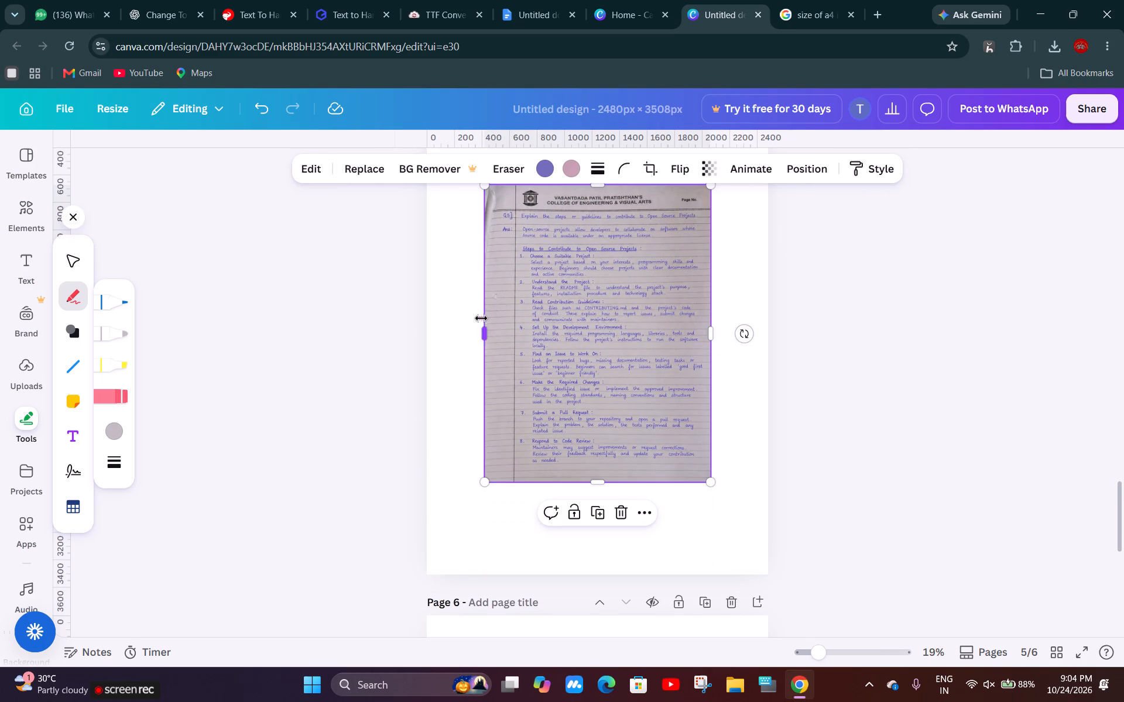
drag(488, 333, 503, 335)
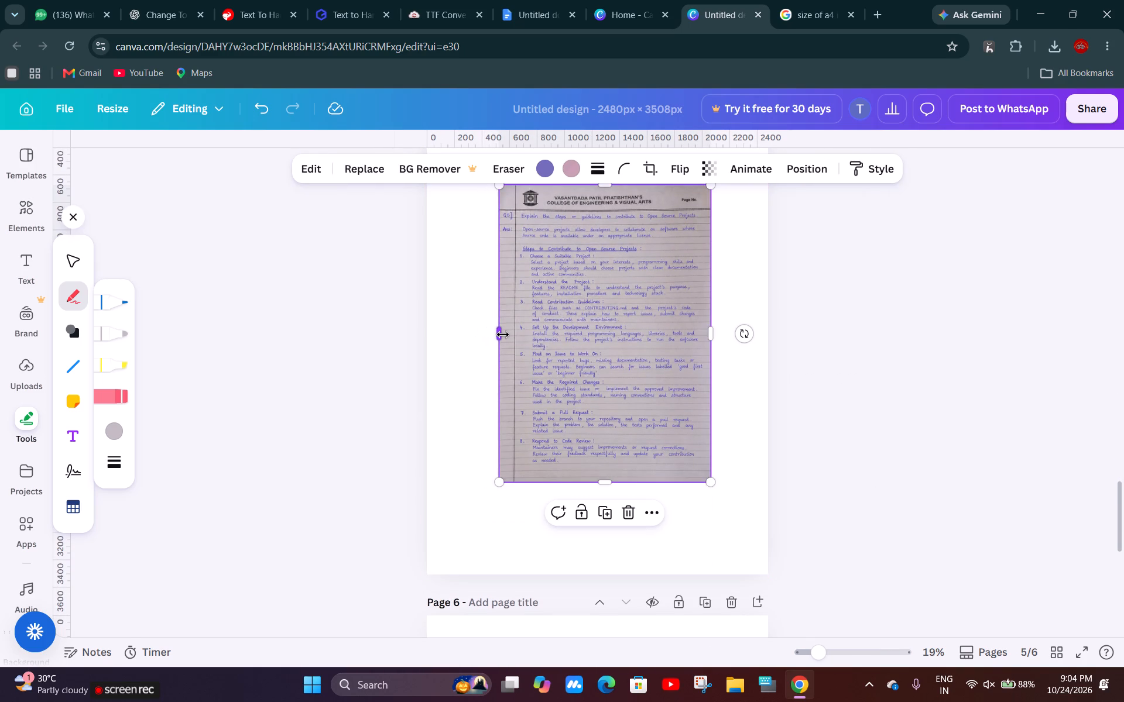
Enlarge the Q5 image on page 5 from its corners and reposition it until it nearly fills the page, then deselect it.
drag(501, 481, 435, 548)
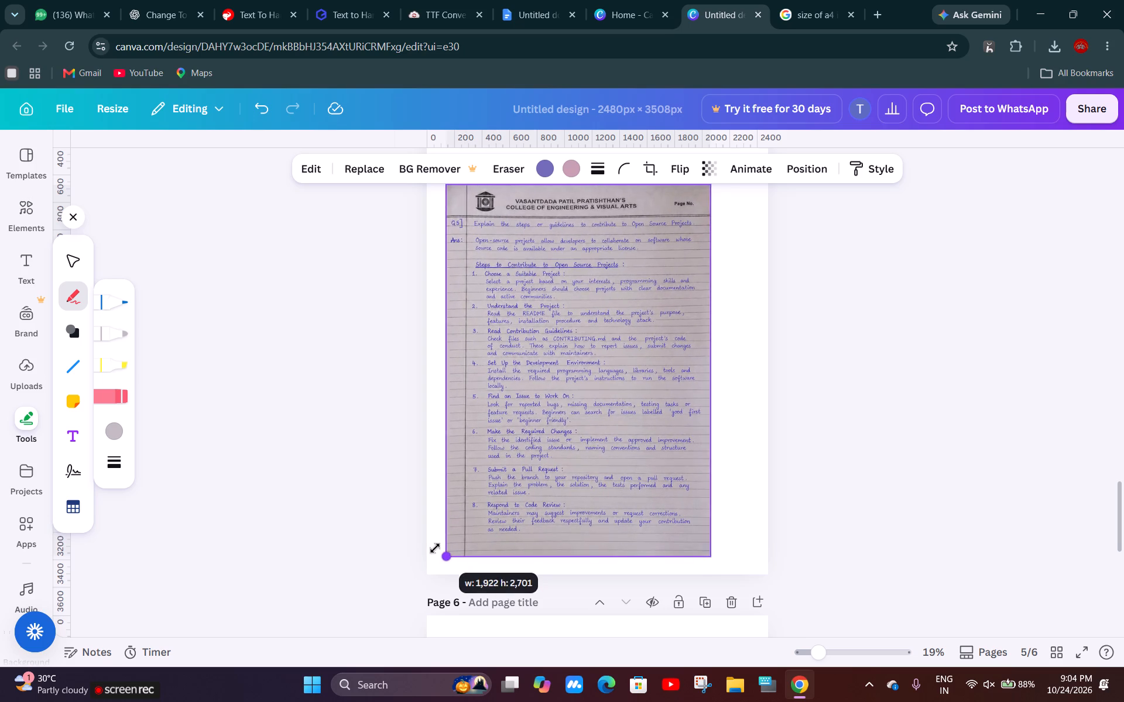
drag(435, 548, 434, 546)
drag(707, 555, 728, 549)
scroll(738, 483, up, 1)
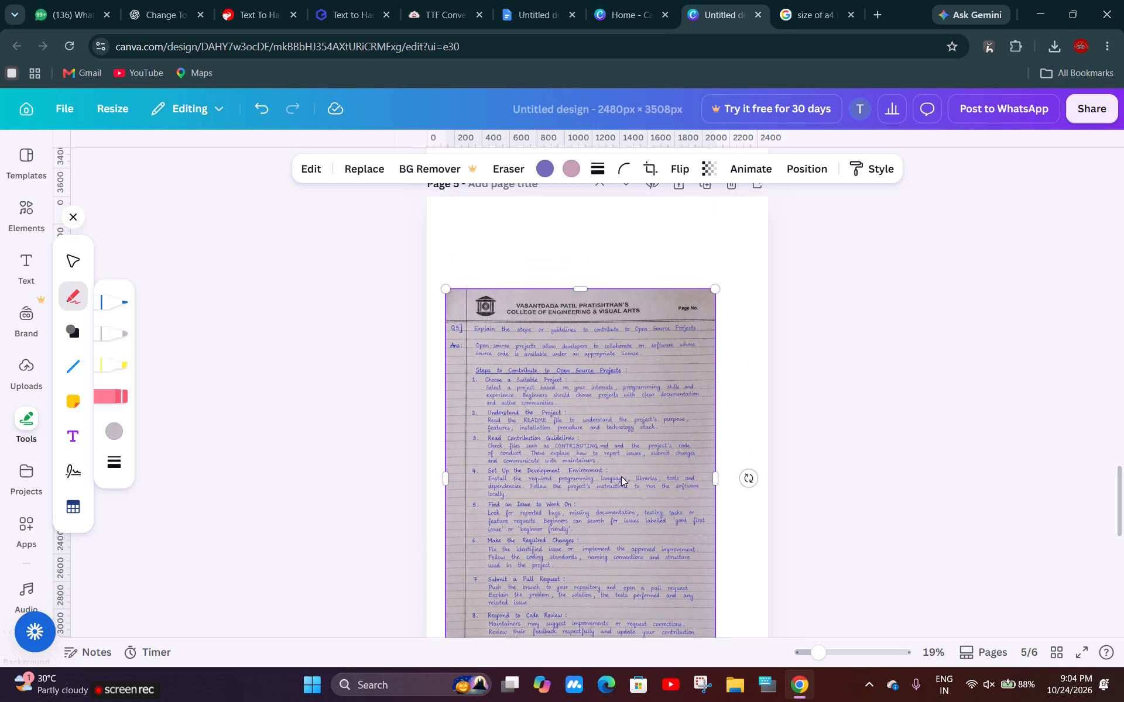
drag(621, 476, 633, 421)
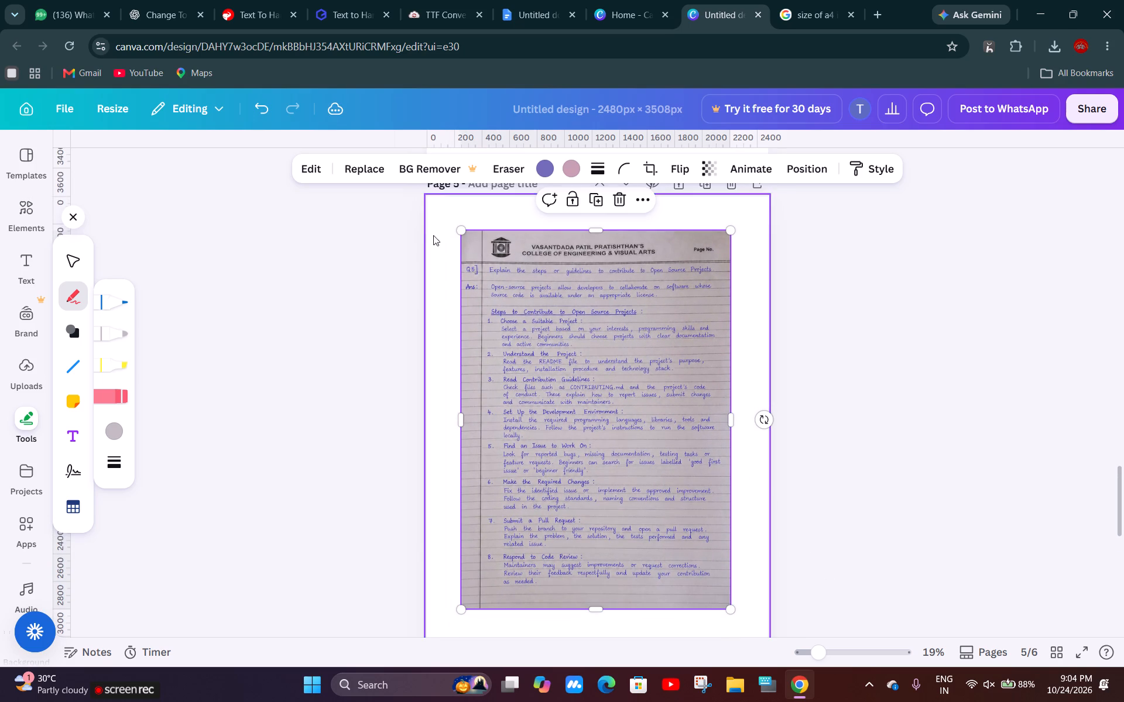
drag(460, 233, 436, 210)
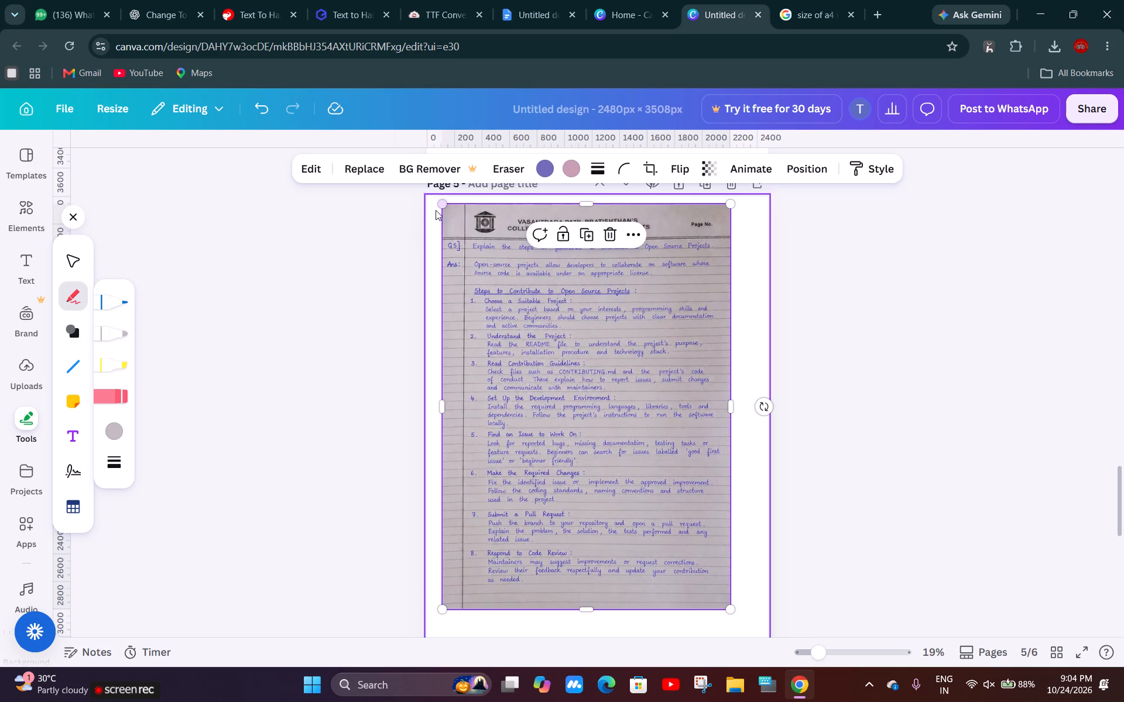
scroll(748, 564, down, 3)
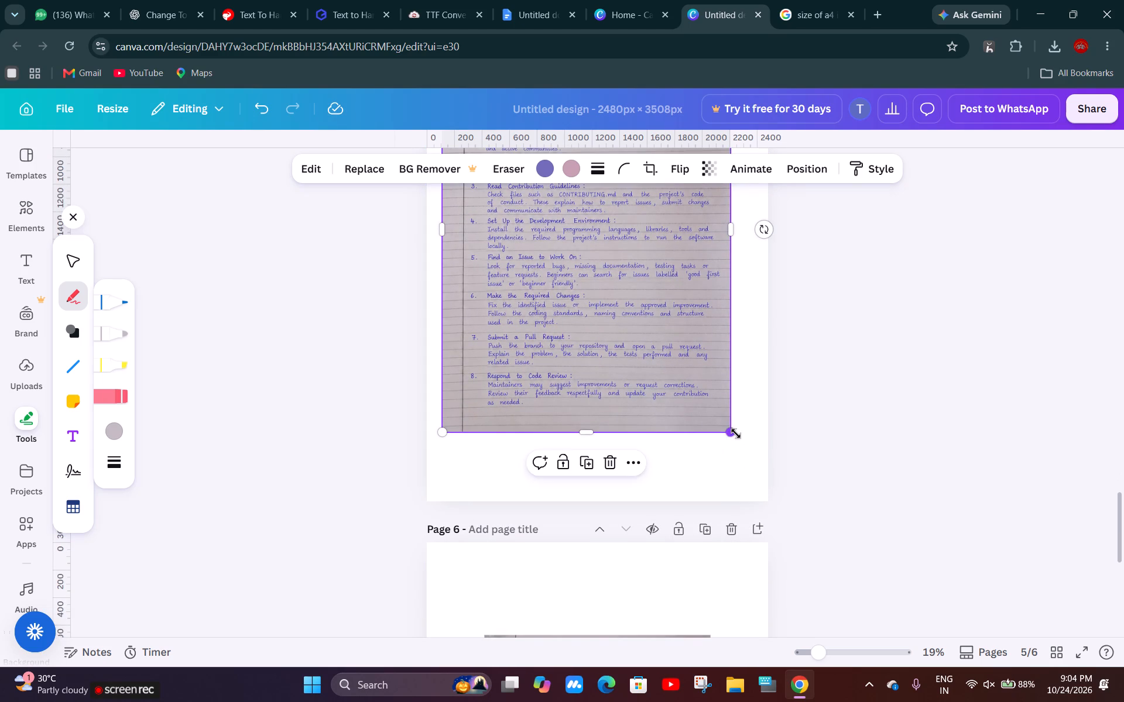
drag(736, 433, 755, 490)
click(942, 460)
Center the Q5 image horizontally on page 5 and shift it slightly down from the page's top edge.
scroll(942, 460, up, 1)
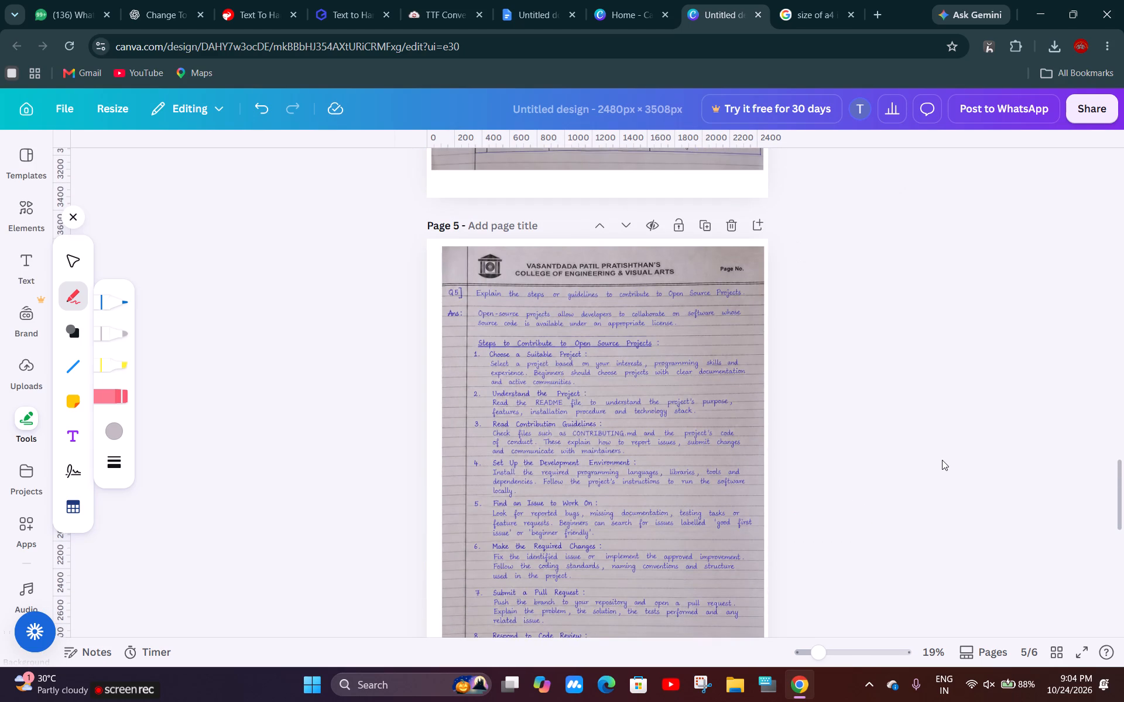
scroll(942, 460, up, 1)
drag(616, 460, 606, 468)
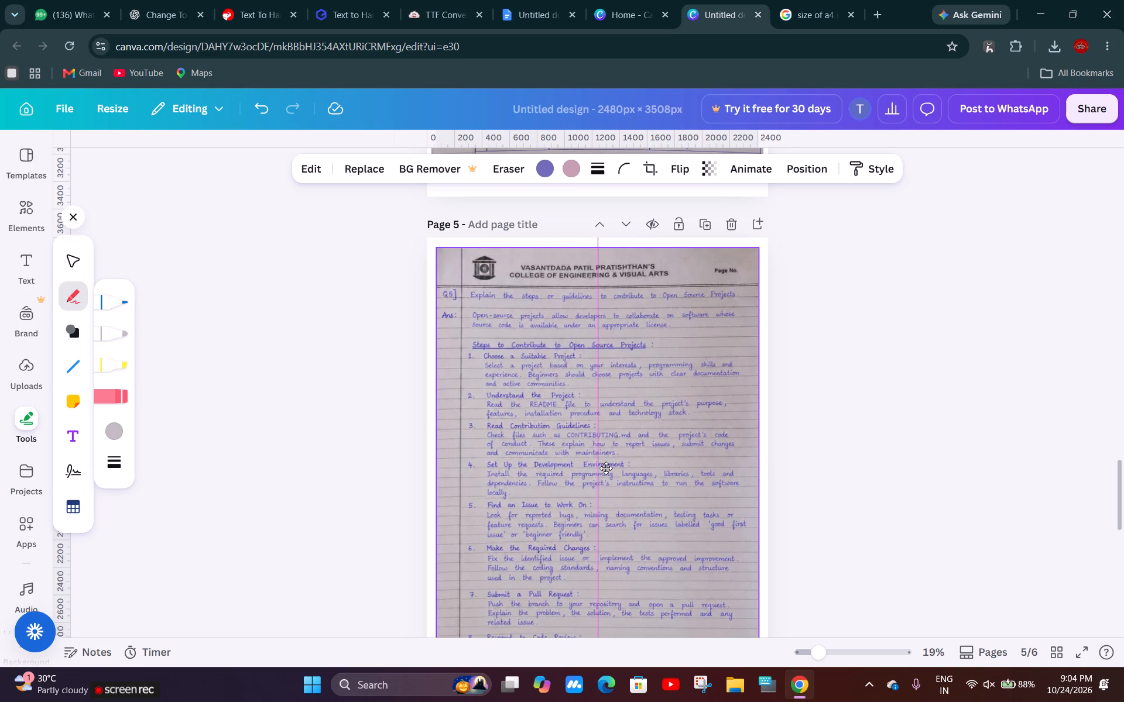
drag(606, 468, 611, 477)
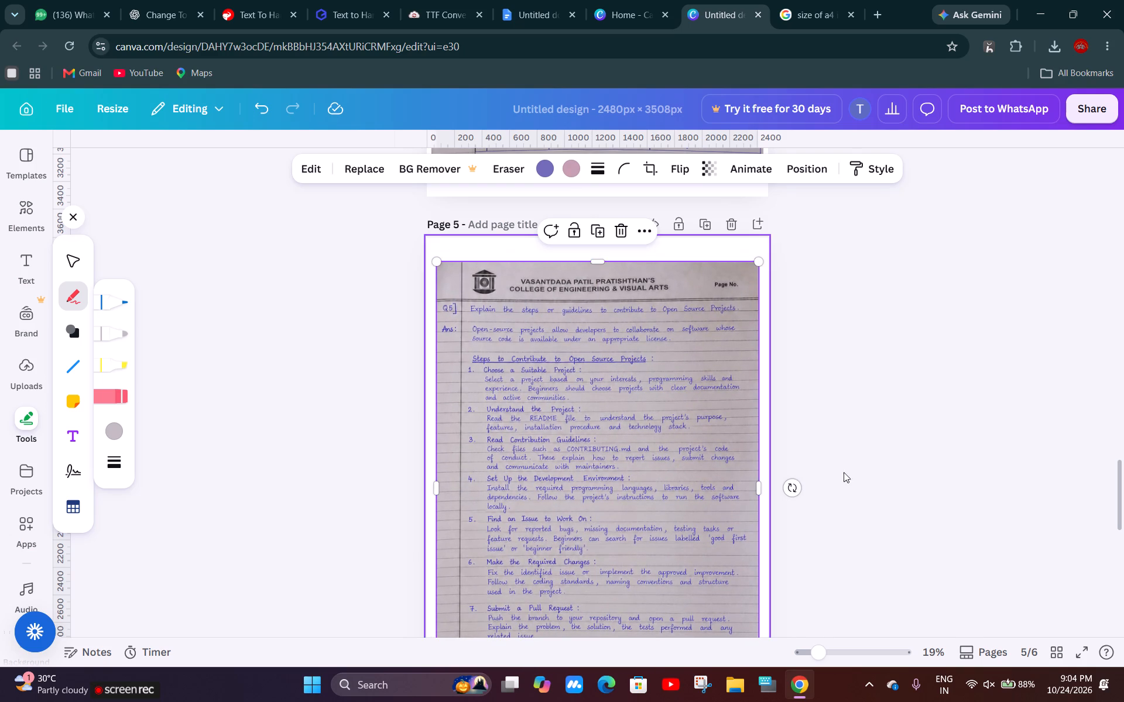
click(869, 467)
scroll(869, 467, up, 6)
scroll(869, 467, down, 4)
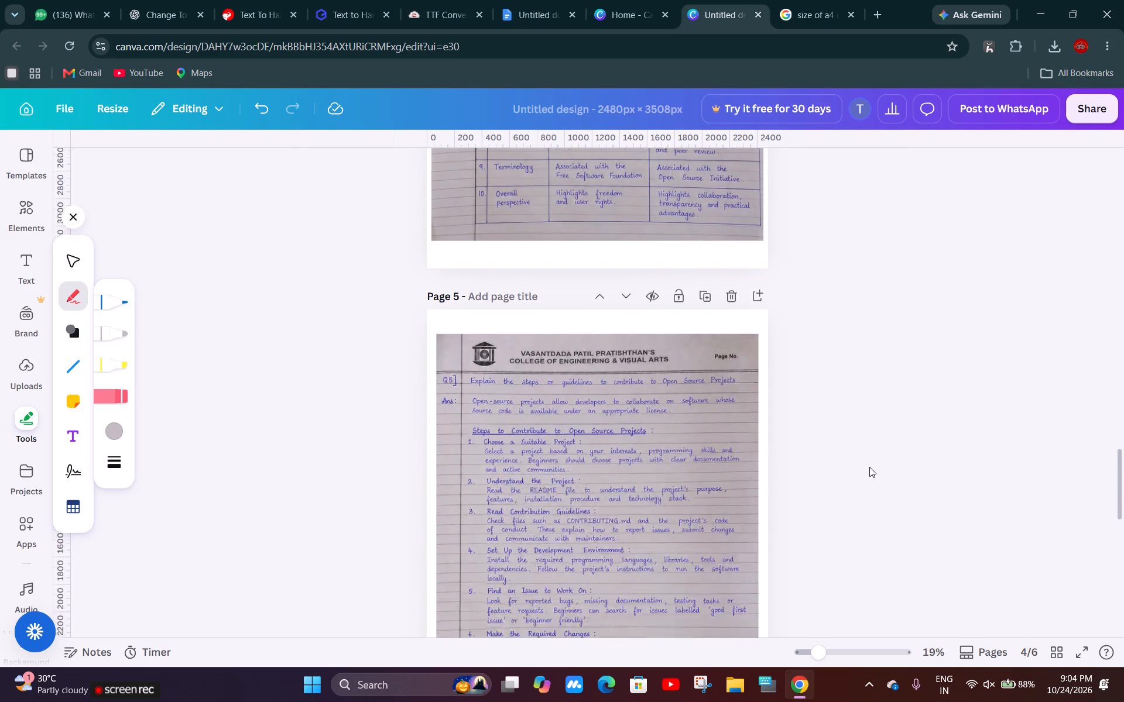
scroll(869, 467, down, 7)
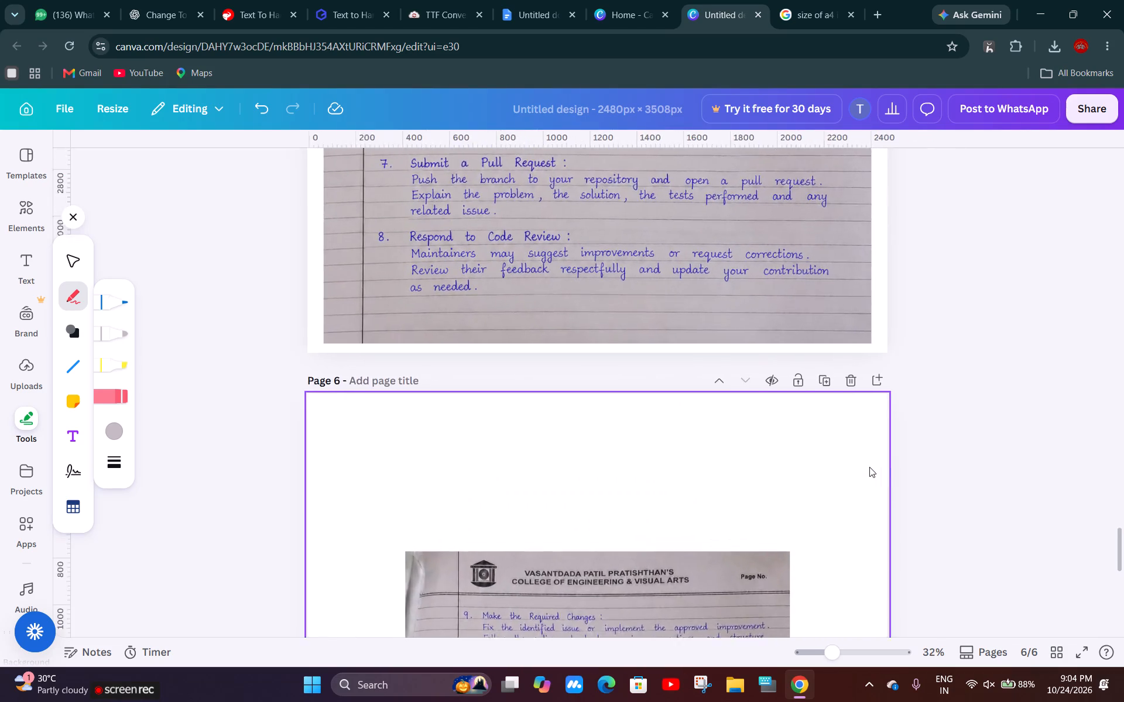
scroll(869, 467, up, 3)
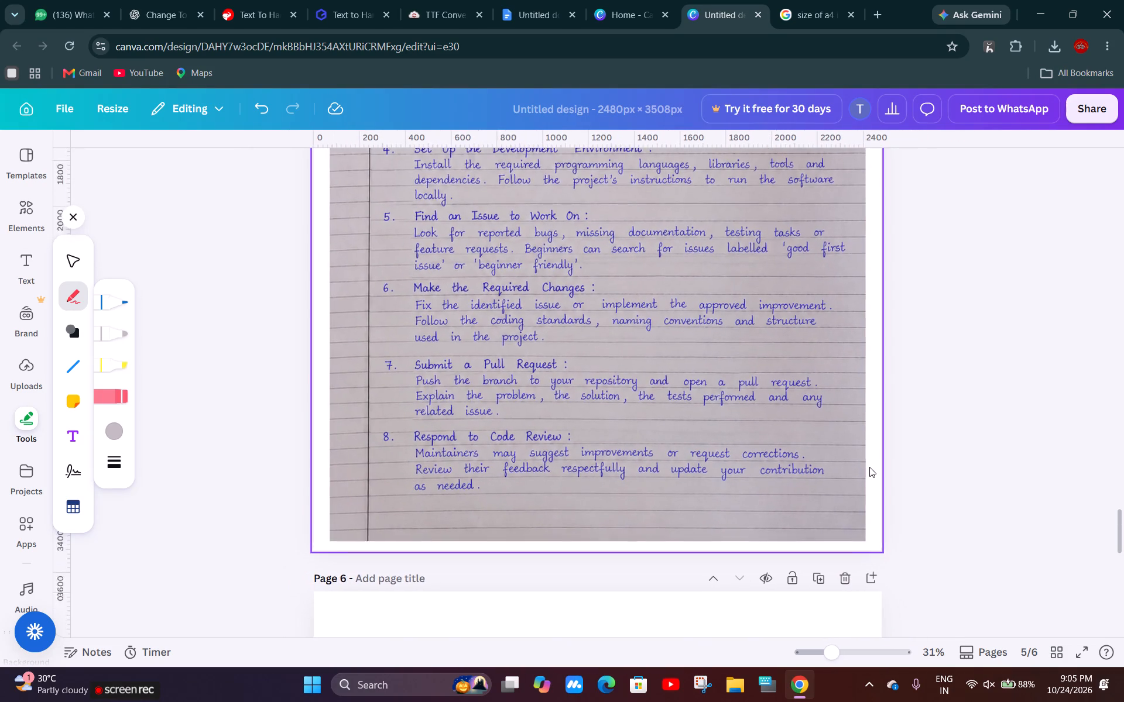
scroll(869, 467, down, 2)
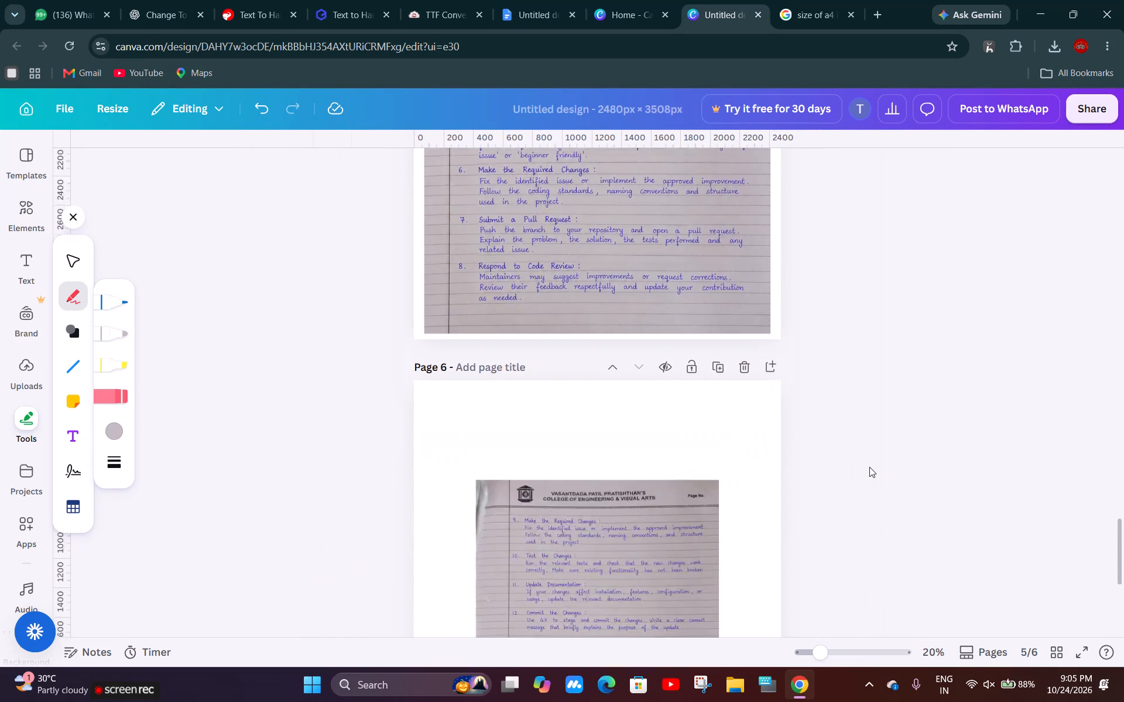
Enlarge the handwritten image on page 6 from its corners until it nearly fills the page width.
scroll(869, 467, down, 5)
click(591, 372)
scroll(591, 372, up, 5)
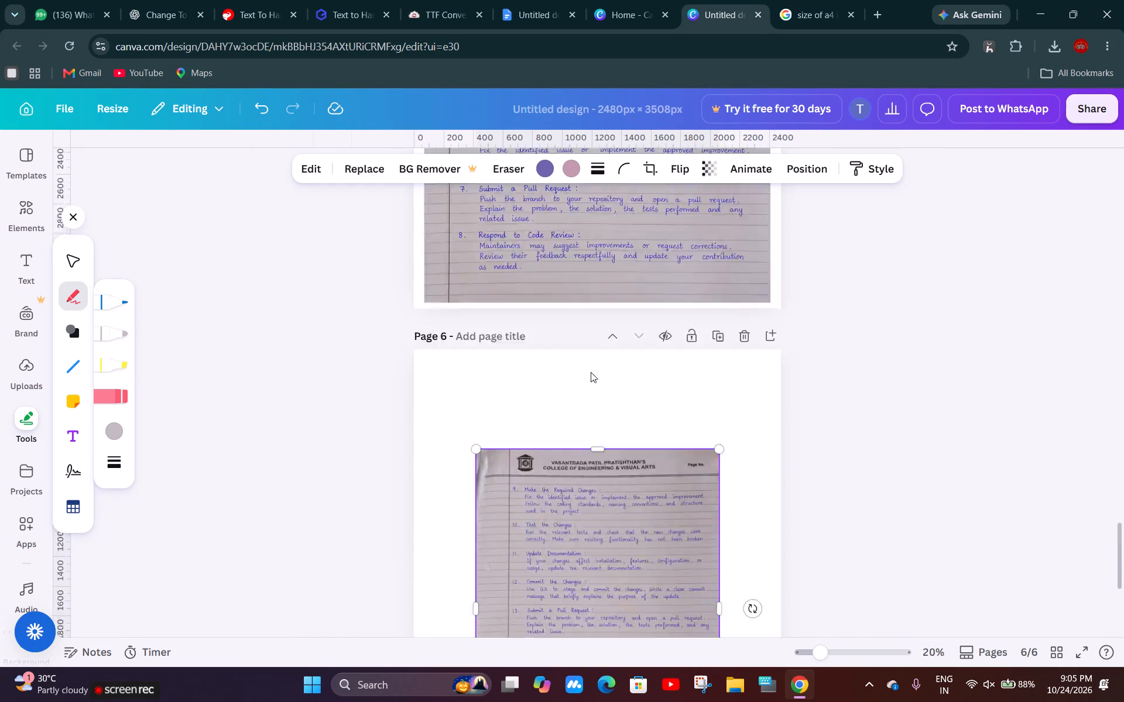
scroll(591, 372, up, 1)
scroll(591, 372, down, 2)
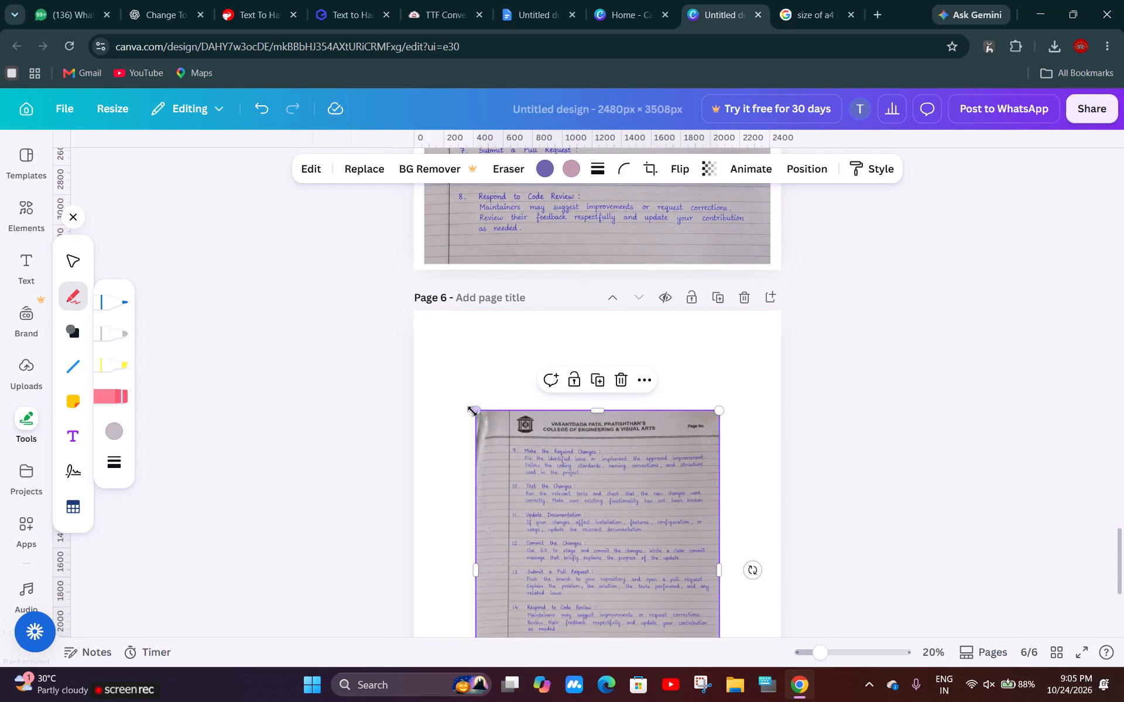
drag(474, 409, 436, 328)
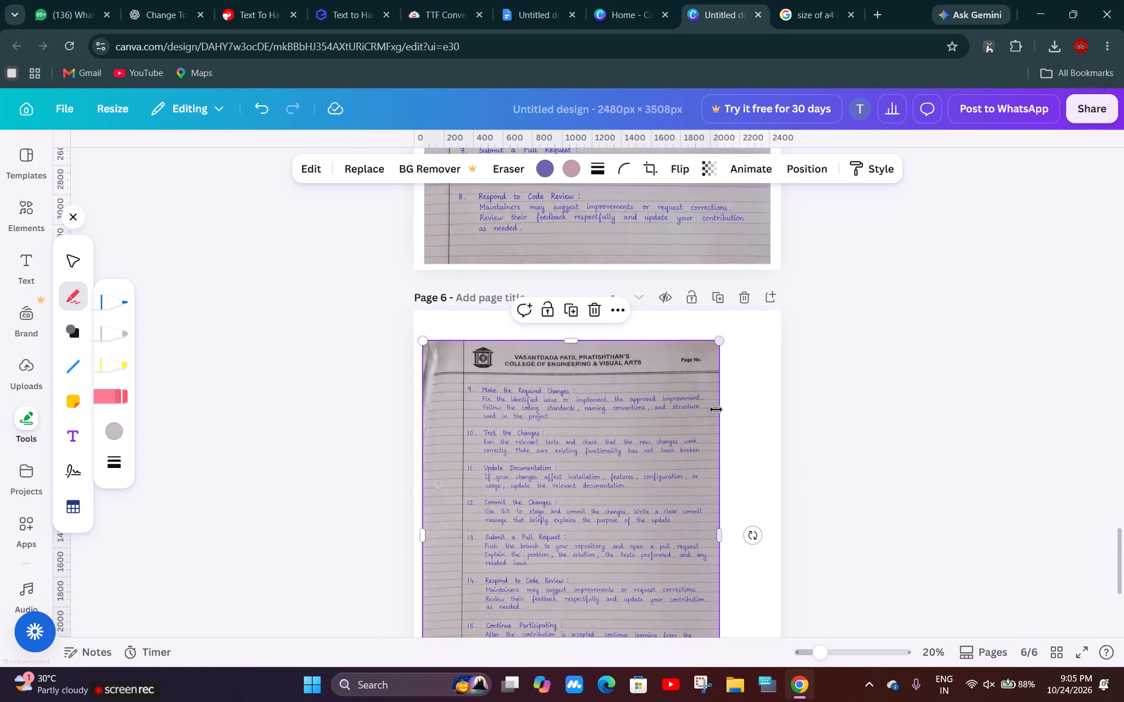
scroll(686, 465, down, 2)
drag(721, 539, 737, 550)
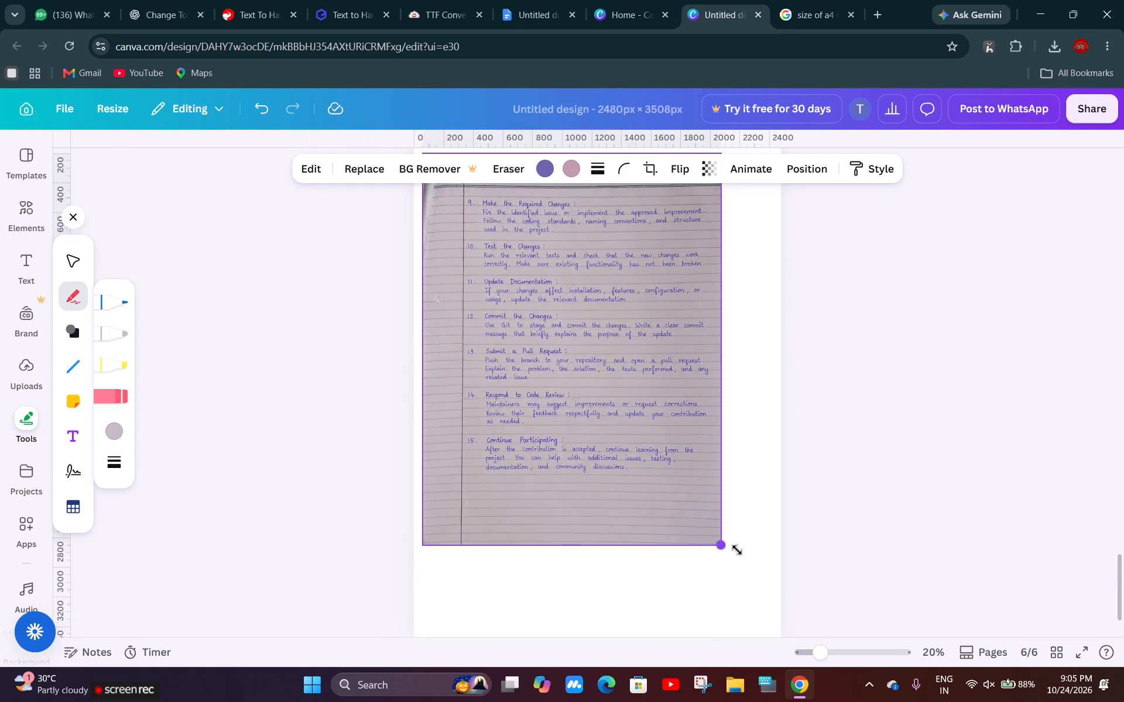
drag(737, 550, 778, 616)
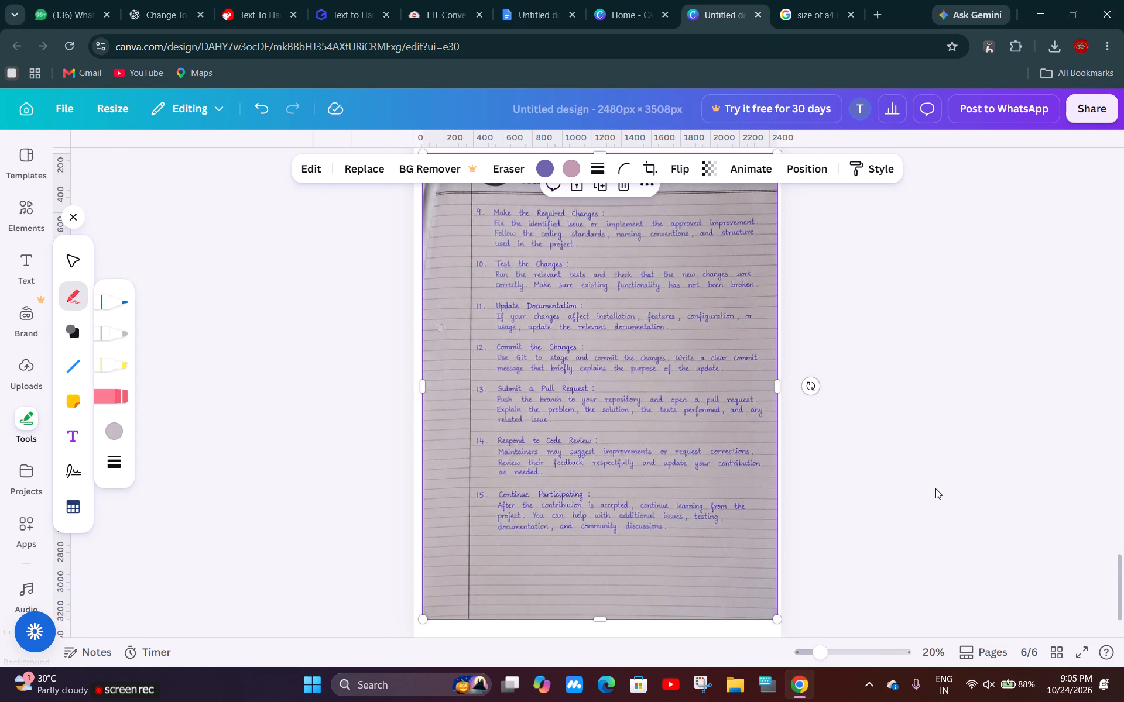
Center the enlarged image horizontally on page 6, shift it slightly down the page, and deselect it.
scroll(935, 488, up, 2)
drag(659, 388, 645, 380)
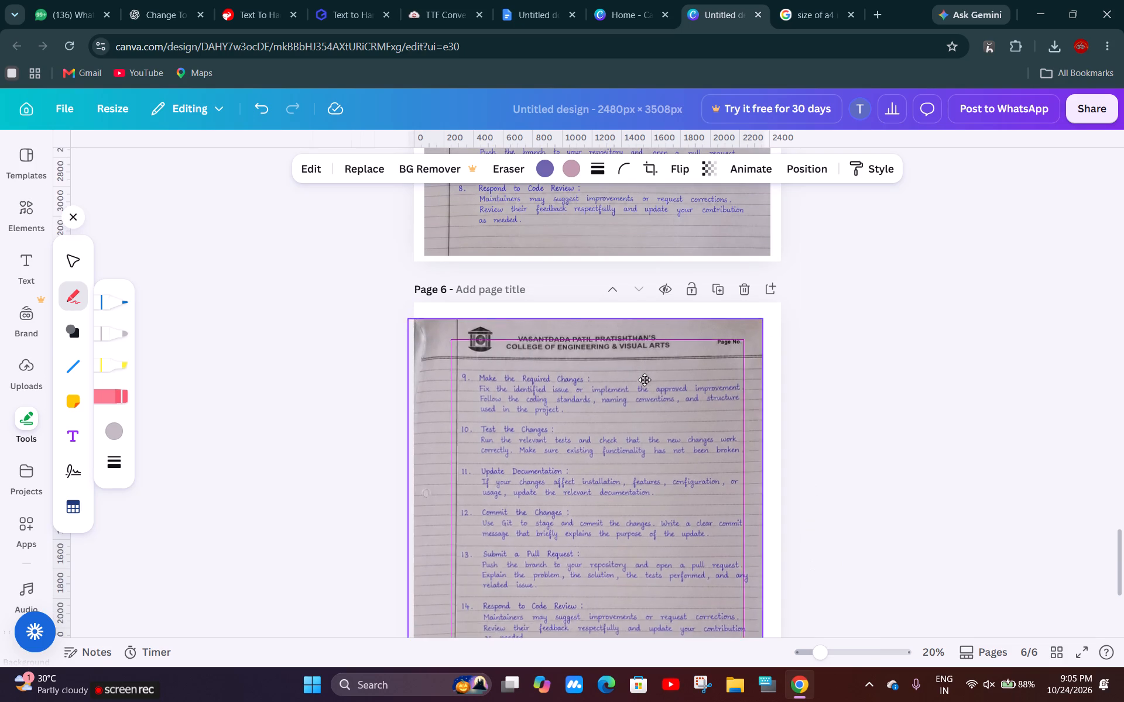
drag(645, 380, 657, 401)
scroll(709, 472, down, 2)
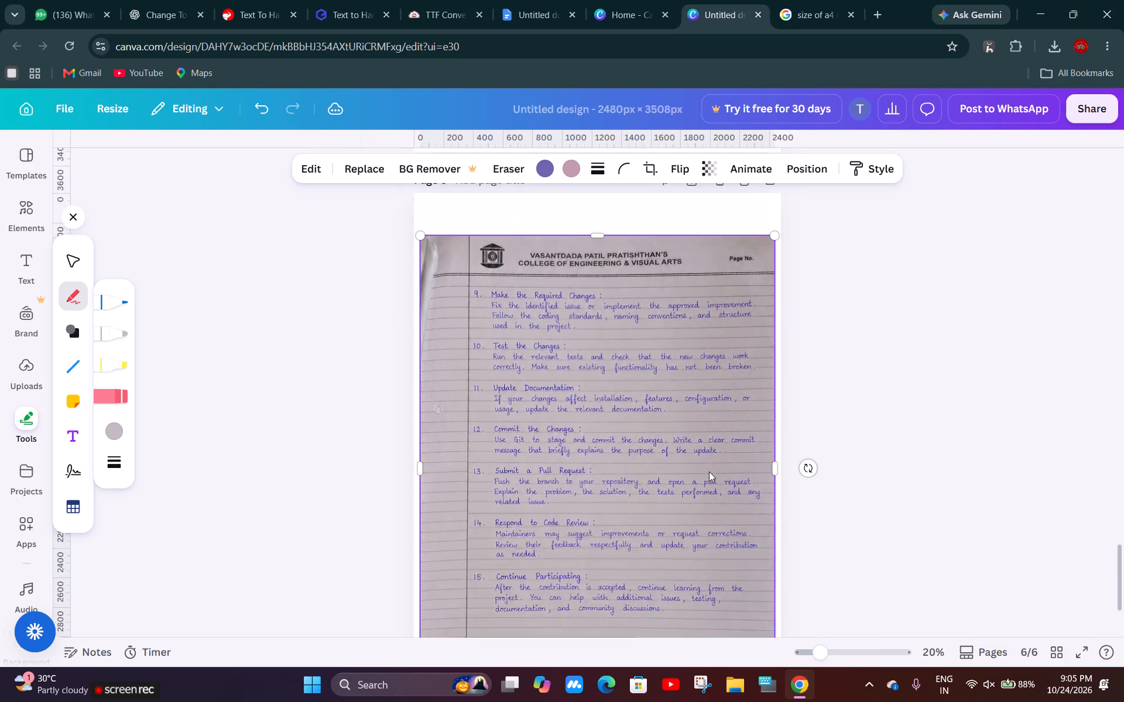
scroll(709, 472, down, 3)
click(938, 520)
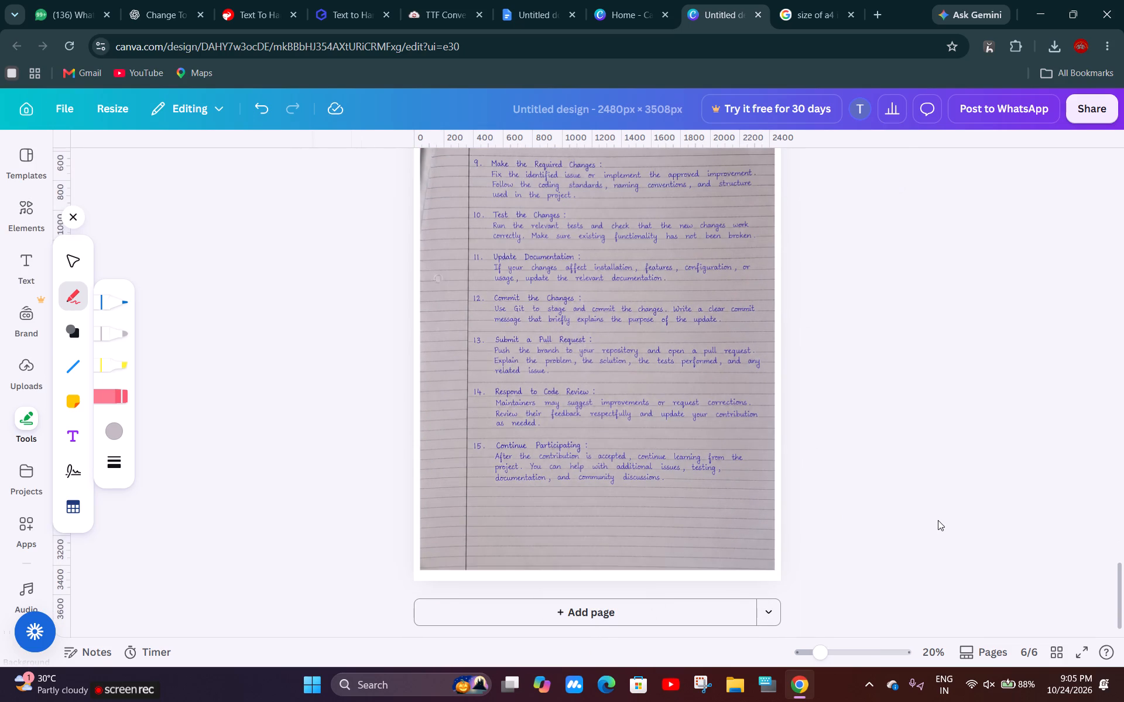
Review the image layout across the design's pages, from page 6 back to page 1.
scroll(938, 520, up, 1)
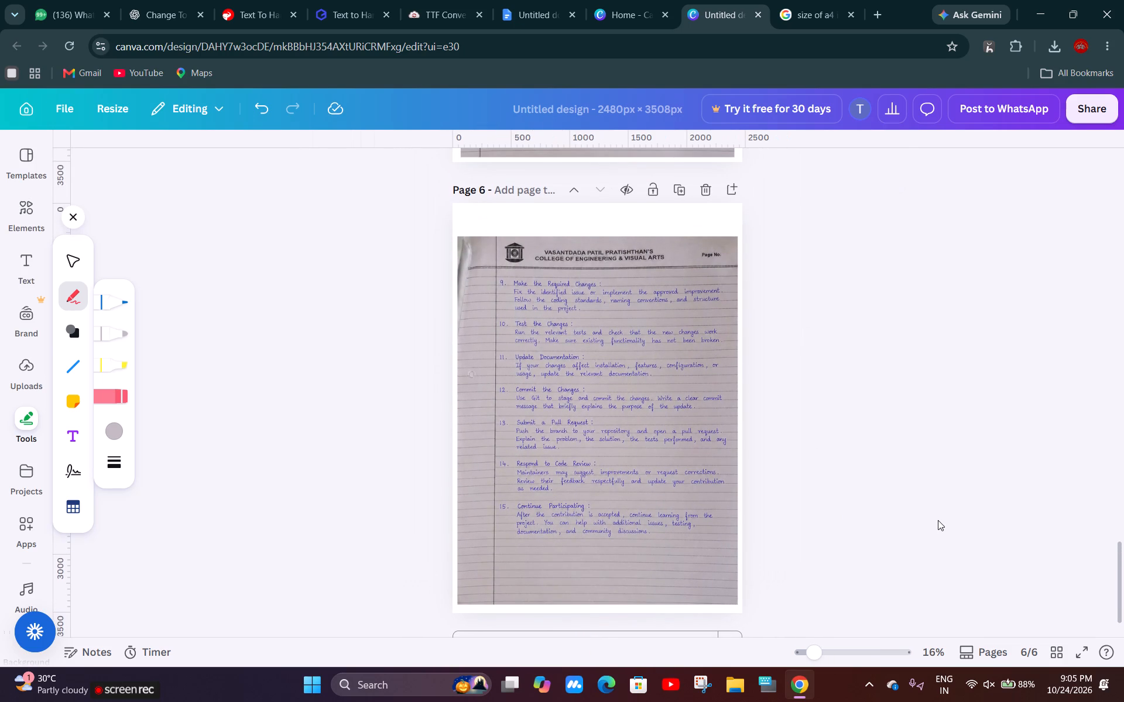
scroll(938, 520, up, 5)
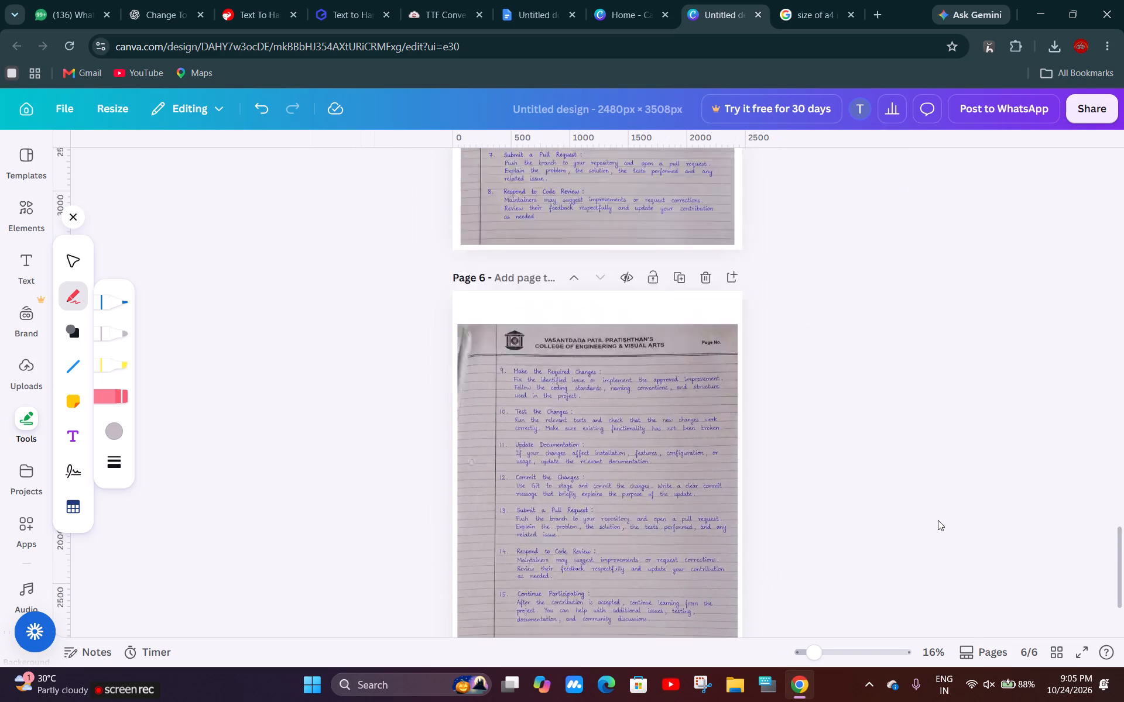
scroll(938, 520, up, 1)
scroll(938, 520, down, 4)
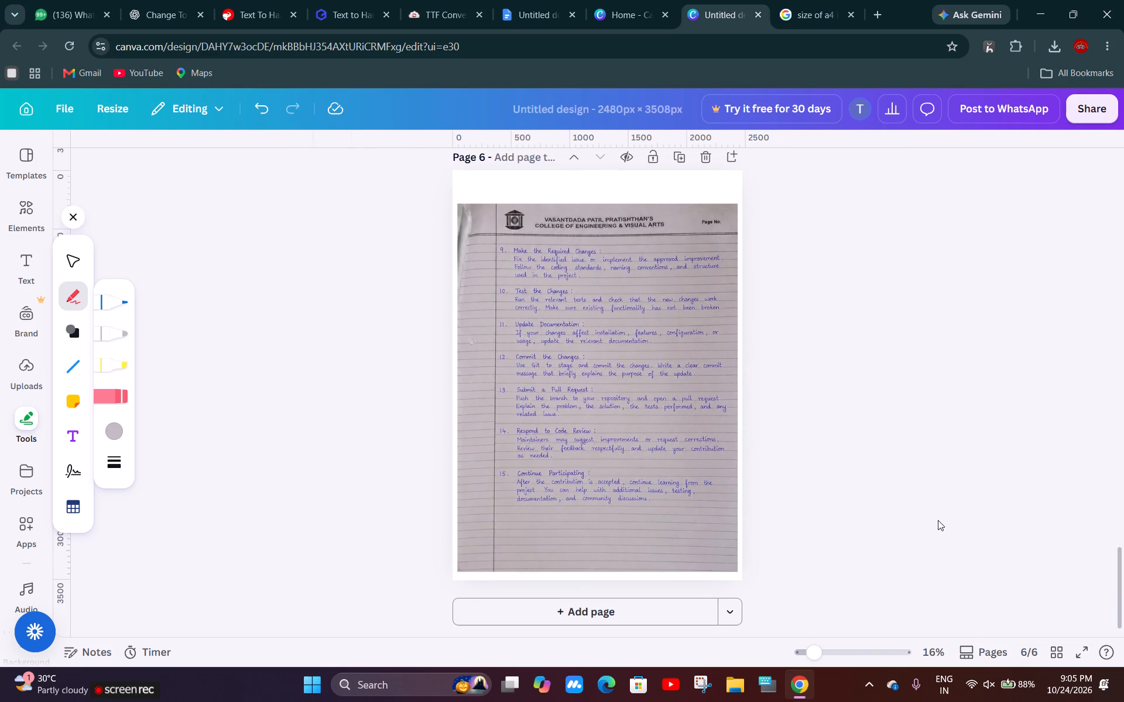
scroll(938, 520, down, 6)
scroll(938, 520, up, 16)
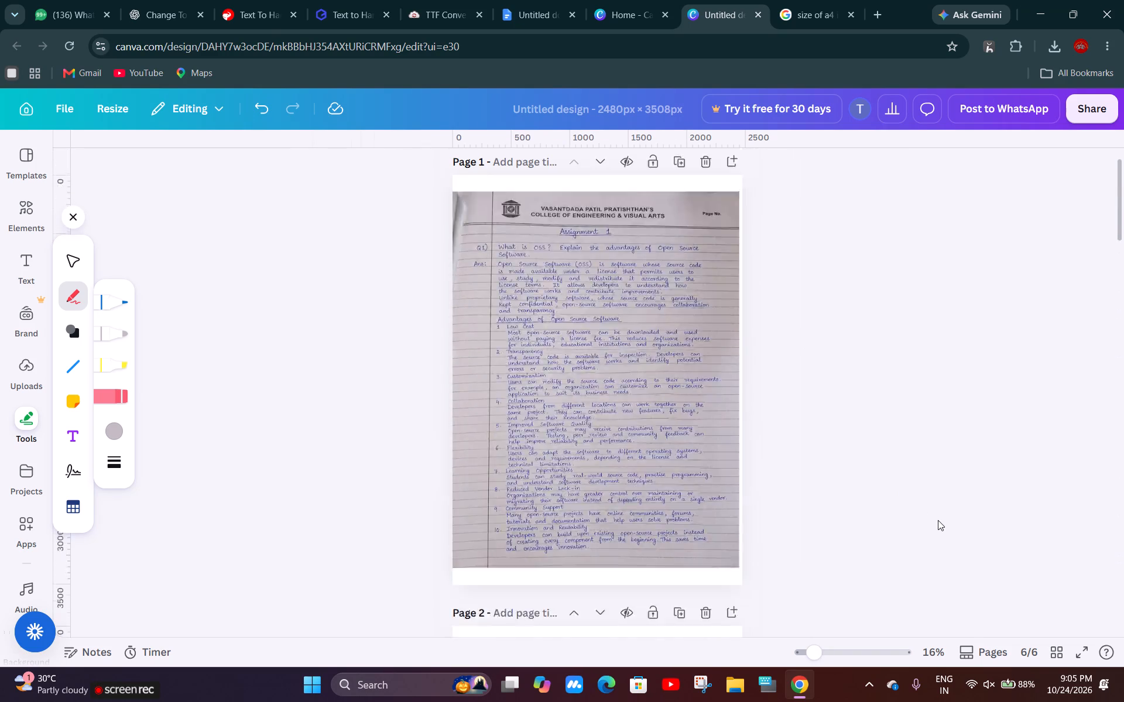
scroll(938, 520, up, 13)
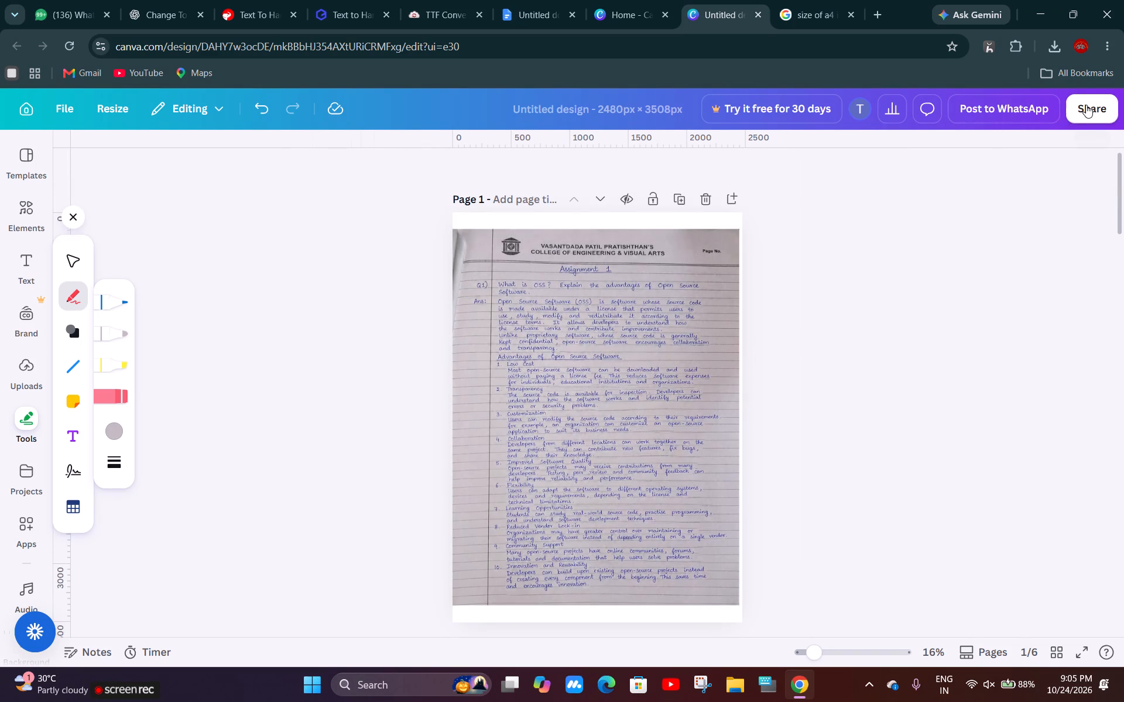
Set up a download of the design with PDF as the file type.
click(1086, 105)
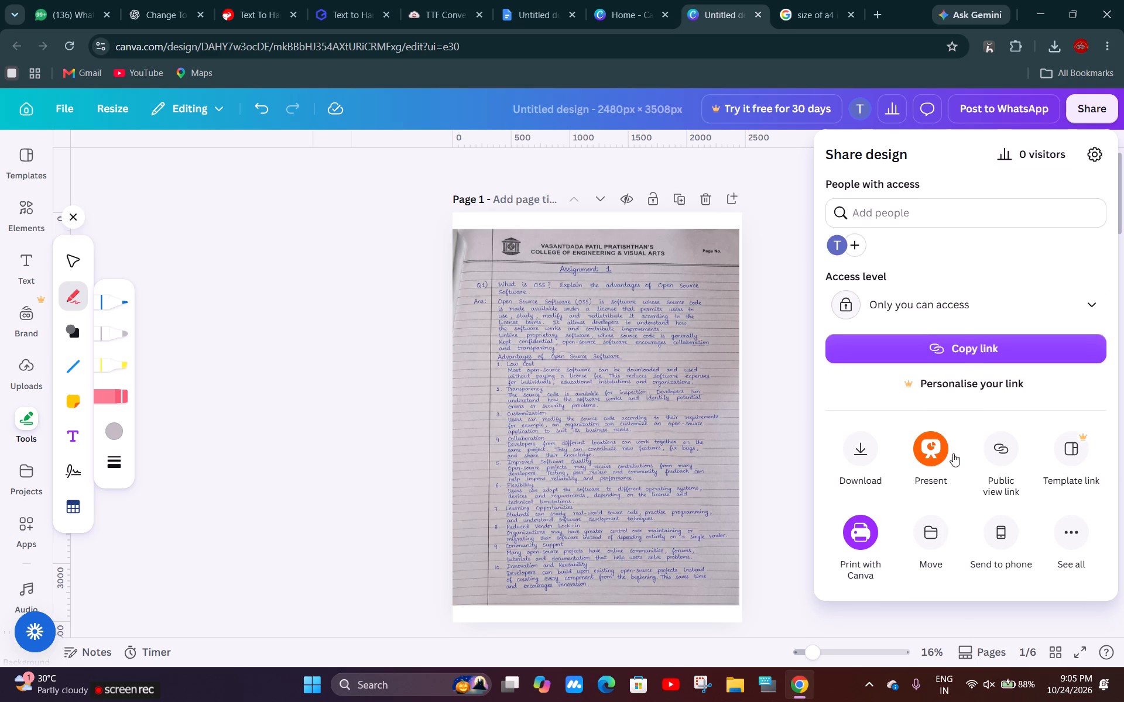
click(873, 455)
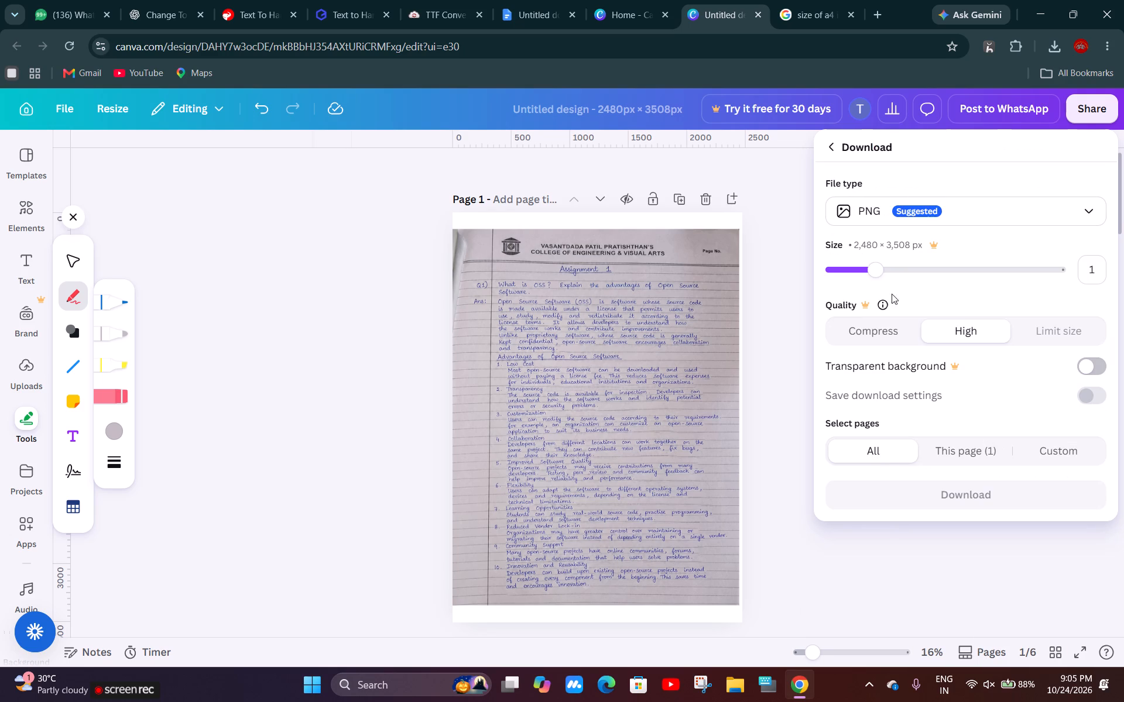
click(889, 209)
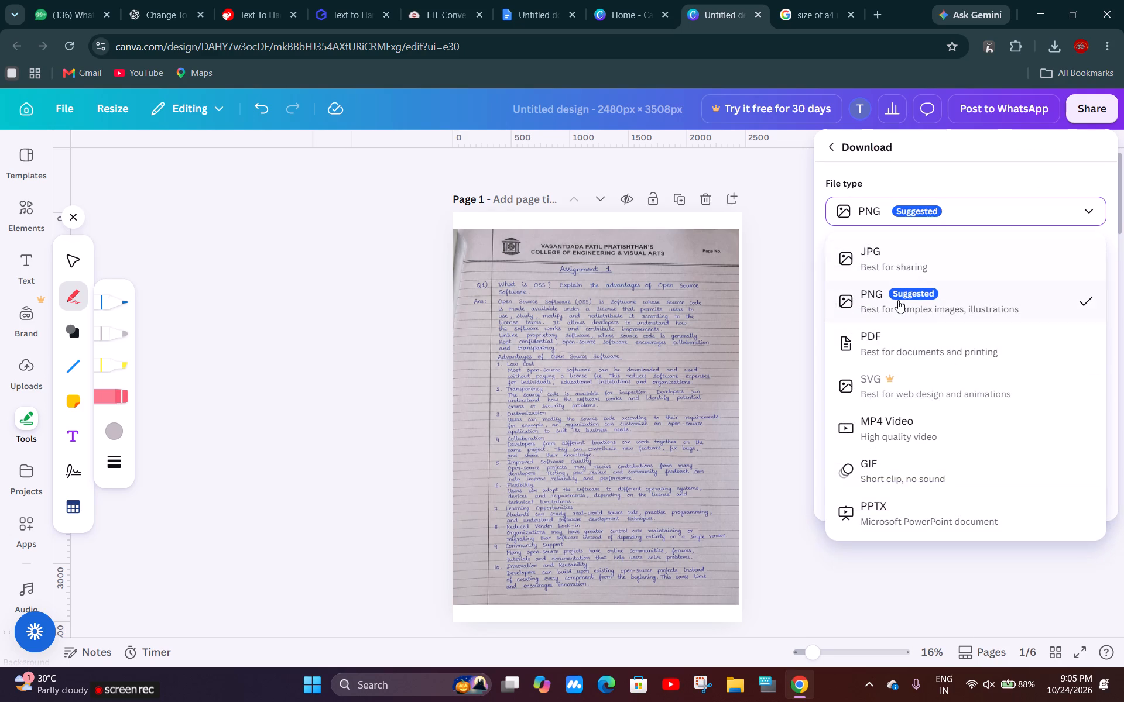
click(896, 357)
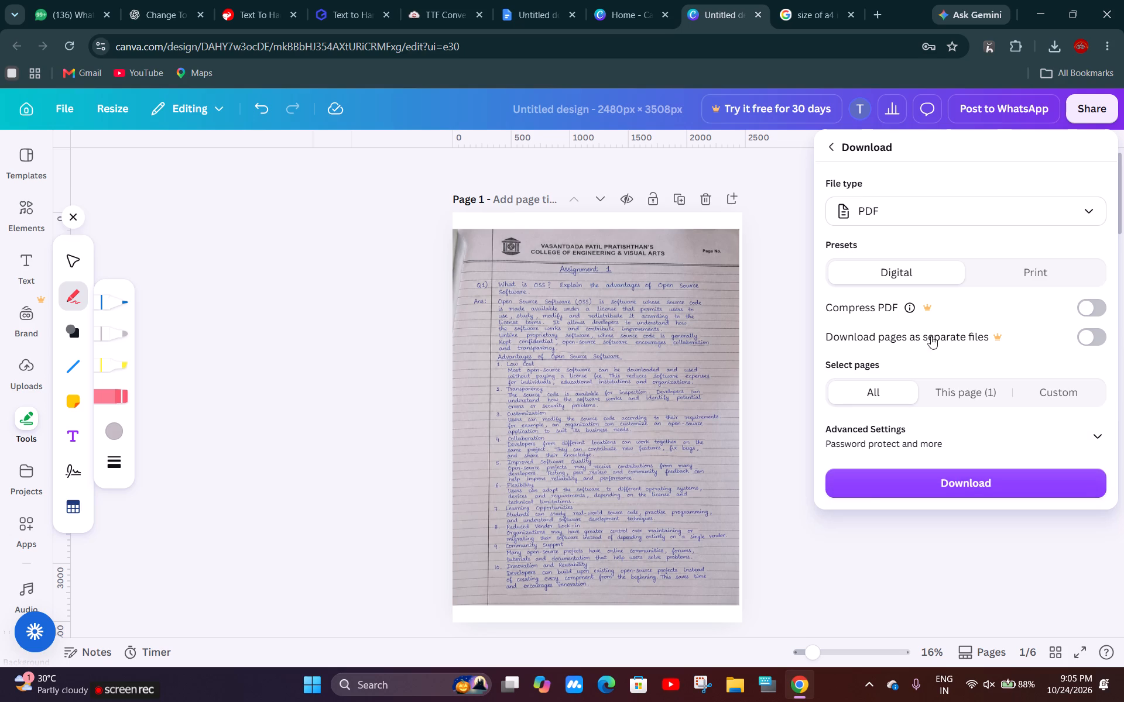
Download all pages of the design and save the PDF to the Desktop as Untitled design.
click(913, 480)
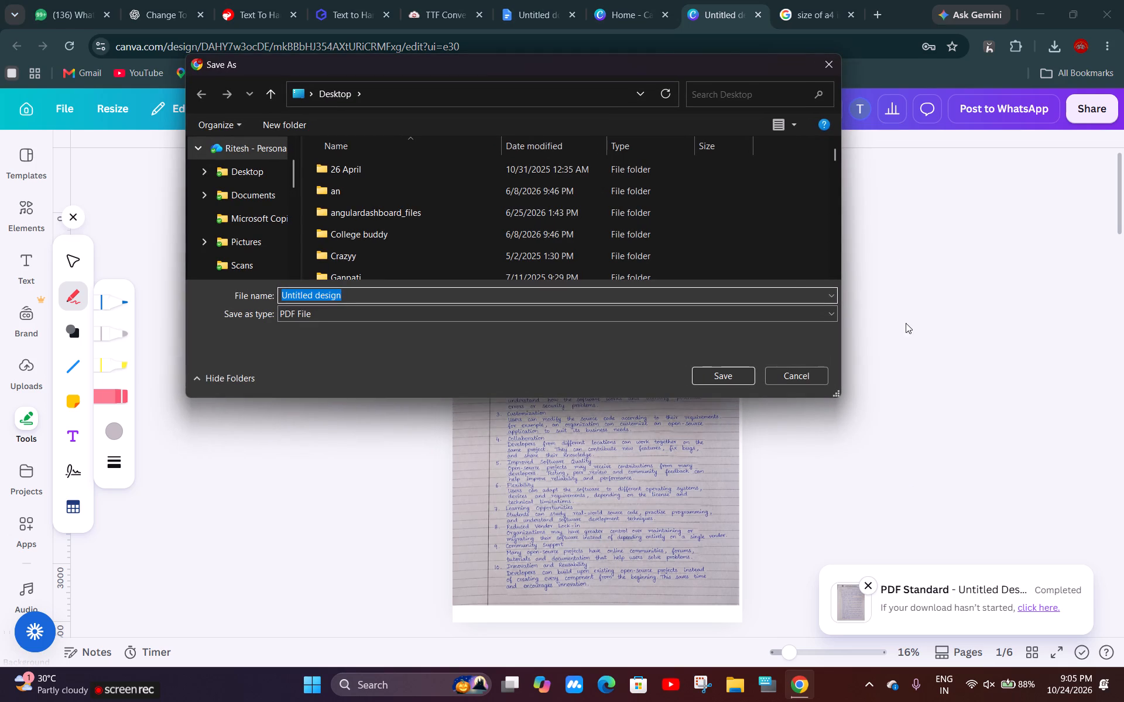
click(716, 379)
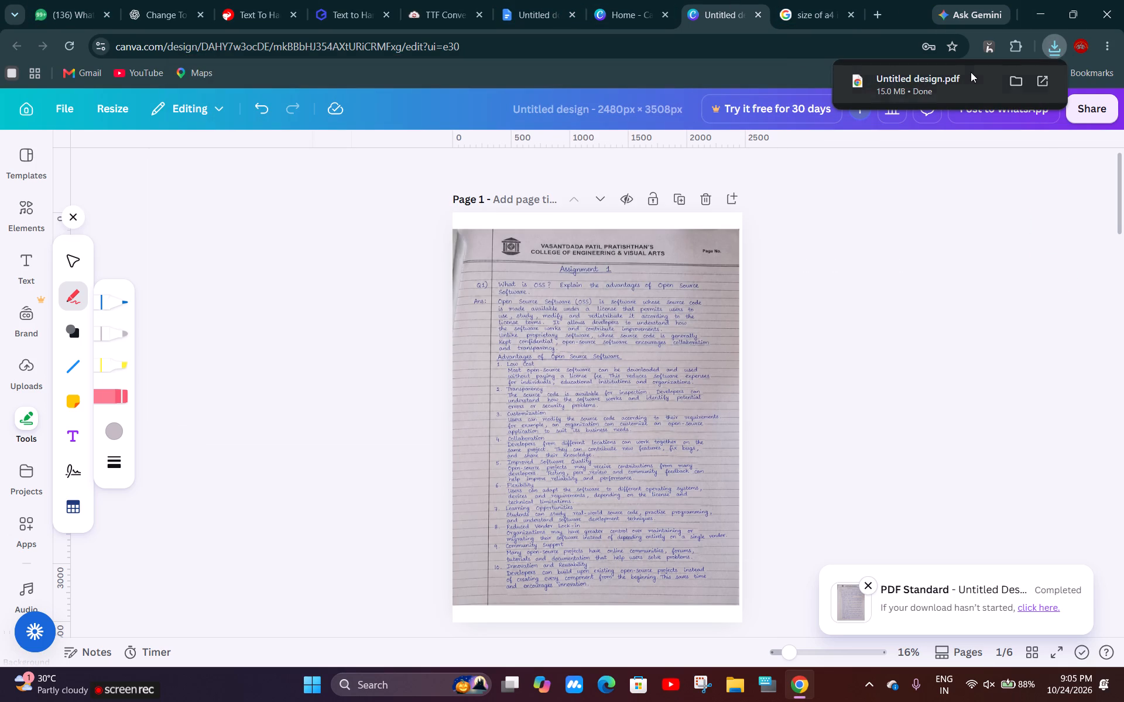
Open the downloaded Untitled design PDF and examine the handwritten assignment images across its six pages.
click(971, 72)
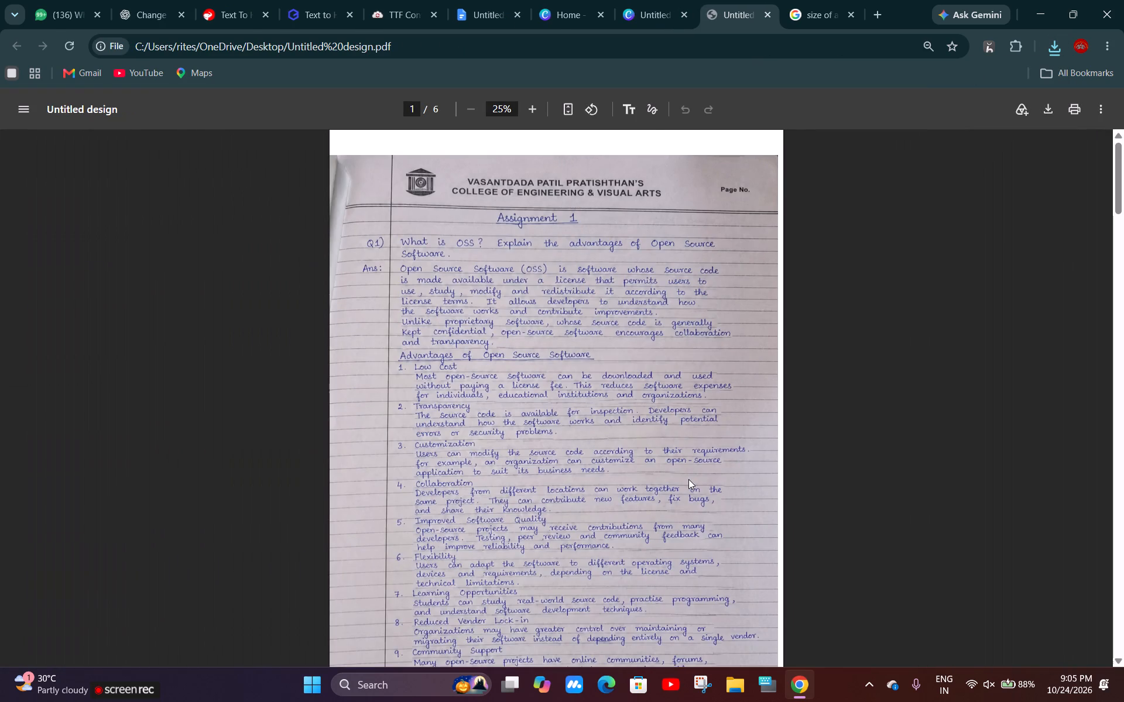
scroll(688, 479, down, 17)
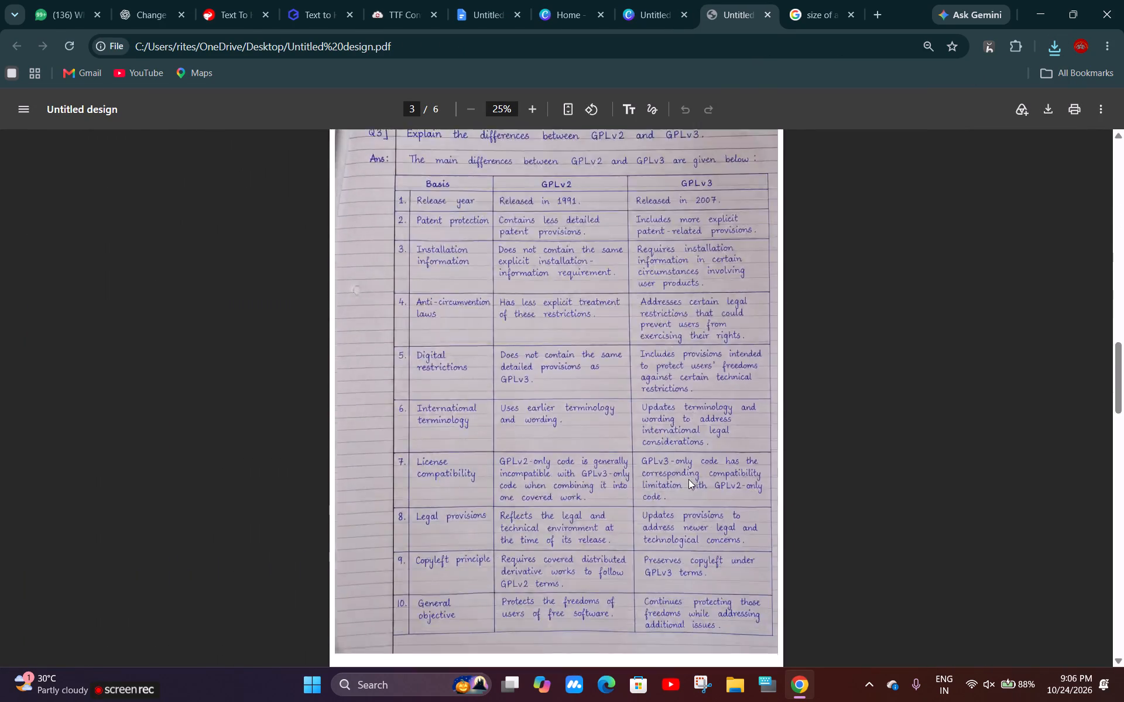
scroll(688, 474, down, 8)
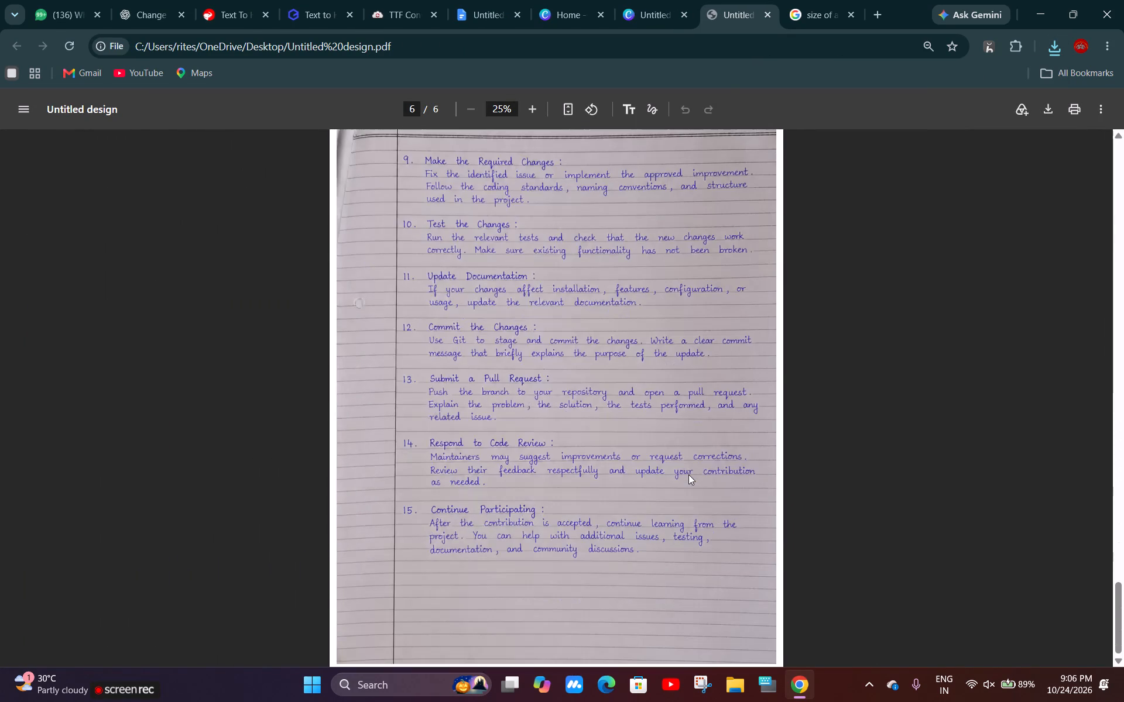
scroll(697, 383, up, 5)
scroll(697, 383, right, 1)
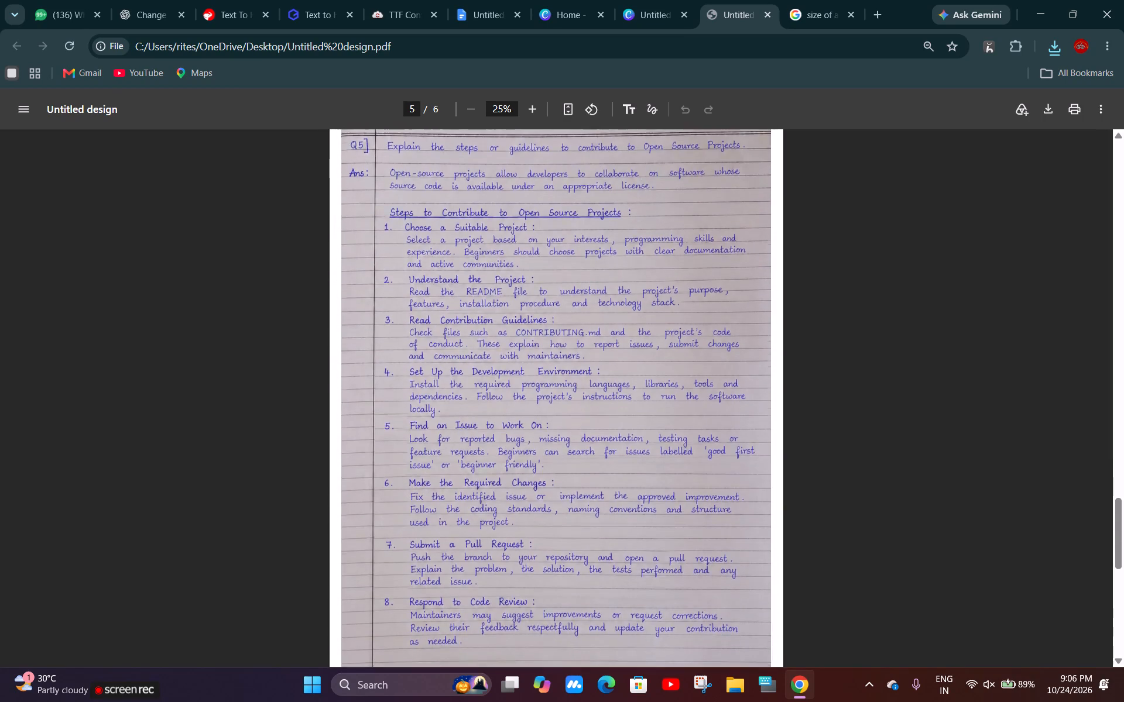
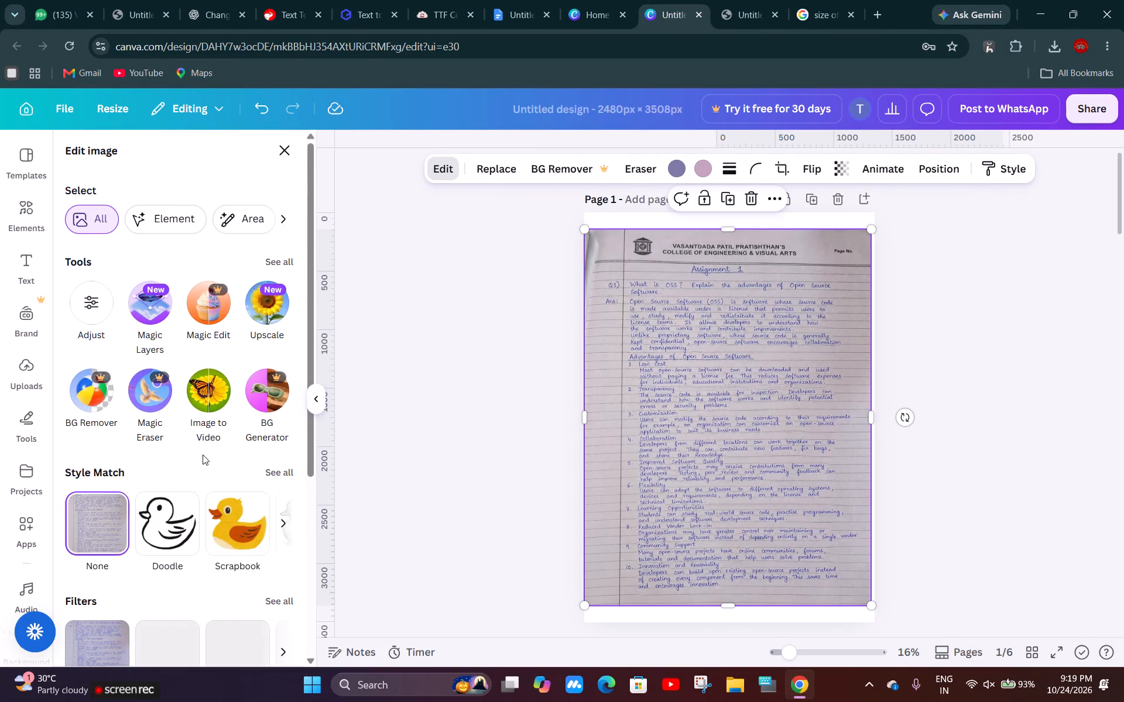
Apply the Vinto vintage filter to the handwritten Assignment 1 image on page 1.
scroll(222, 508, down, 3)
scroll(189, 483, left, 4)
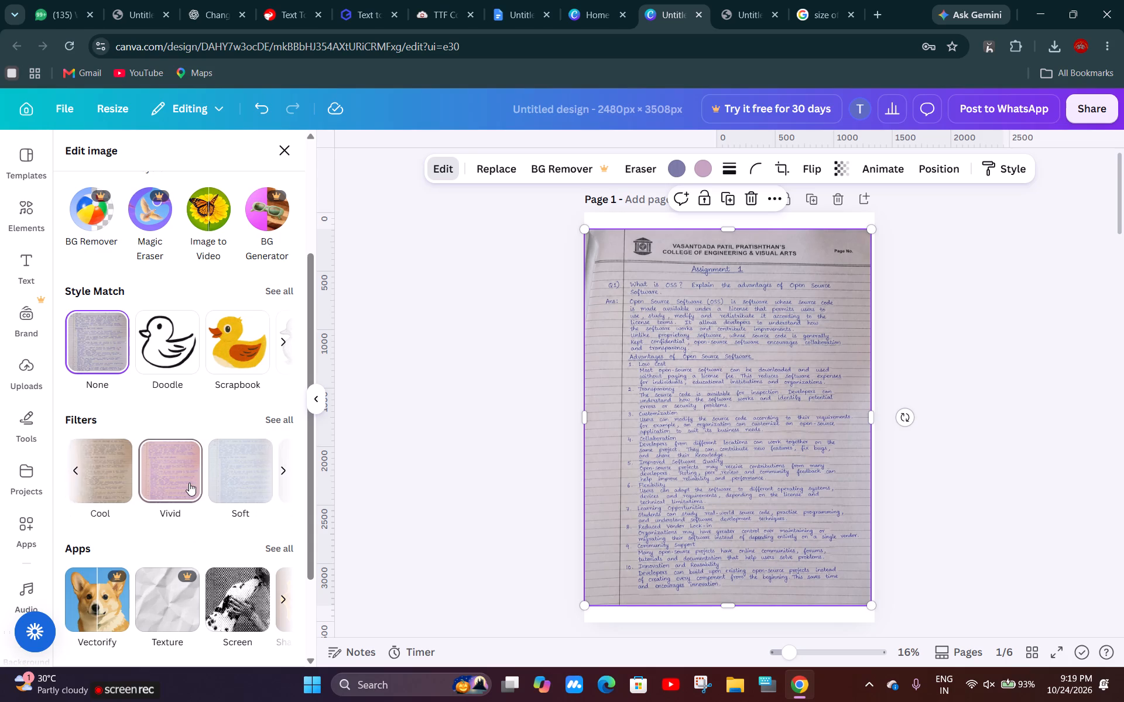
scroll(189, 483, left, 2)
click(127, 476)
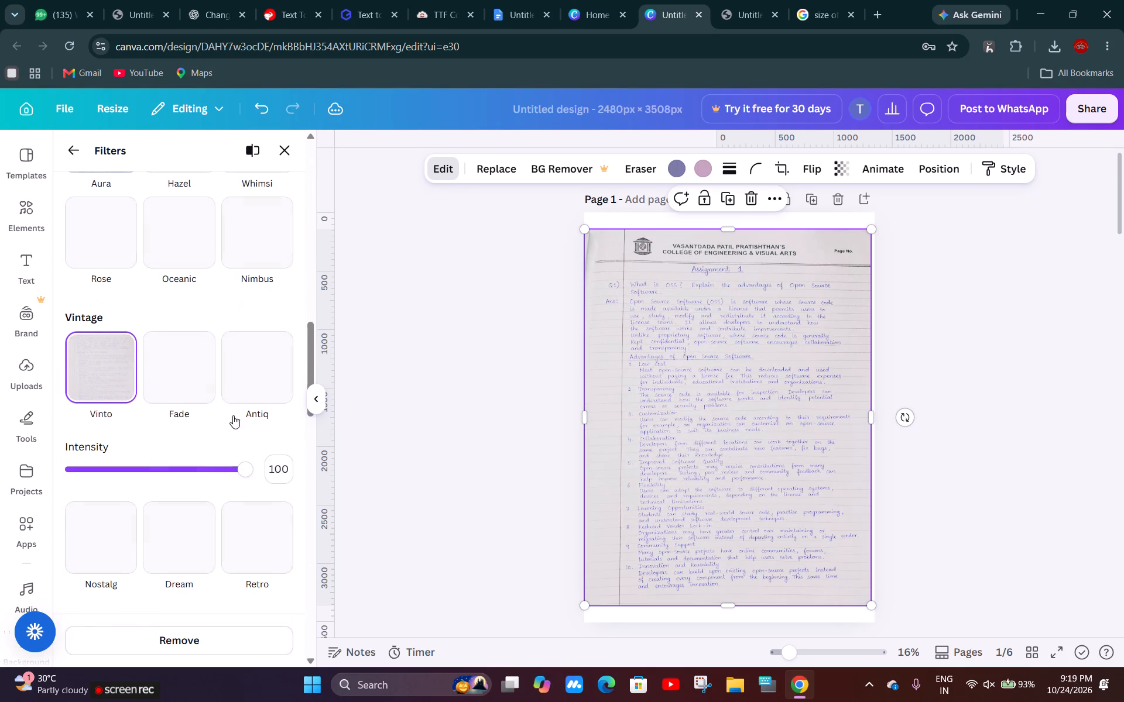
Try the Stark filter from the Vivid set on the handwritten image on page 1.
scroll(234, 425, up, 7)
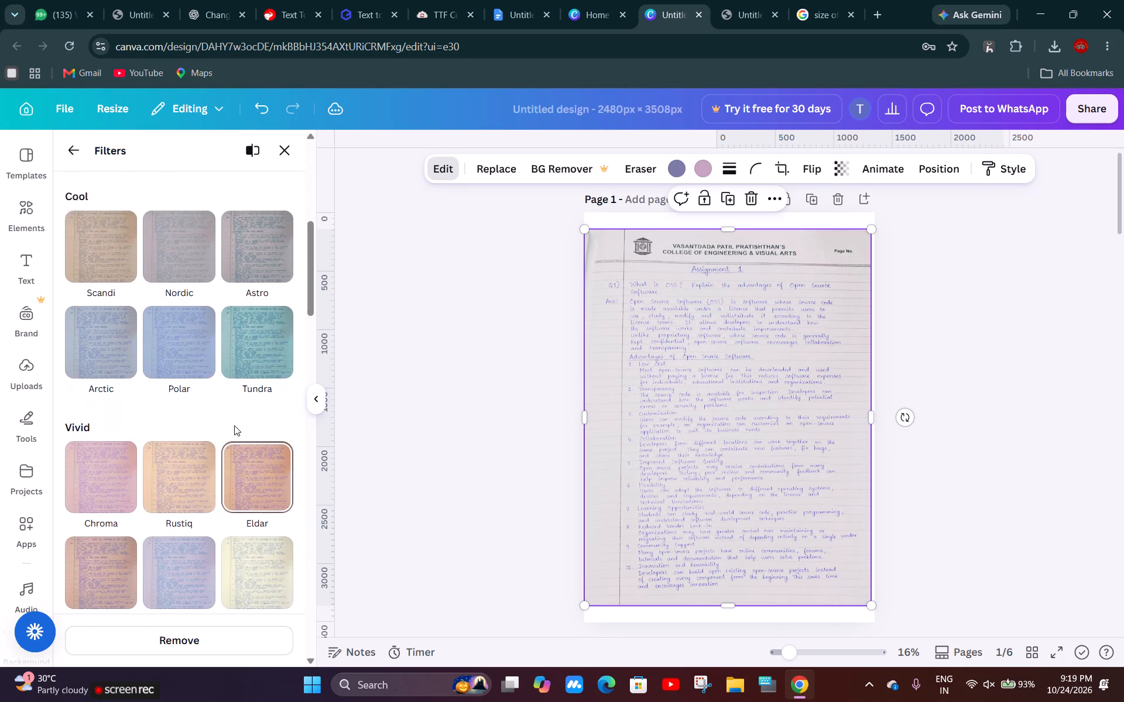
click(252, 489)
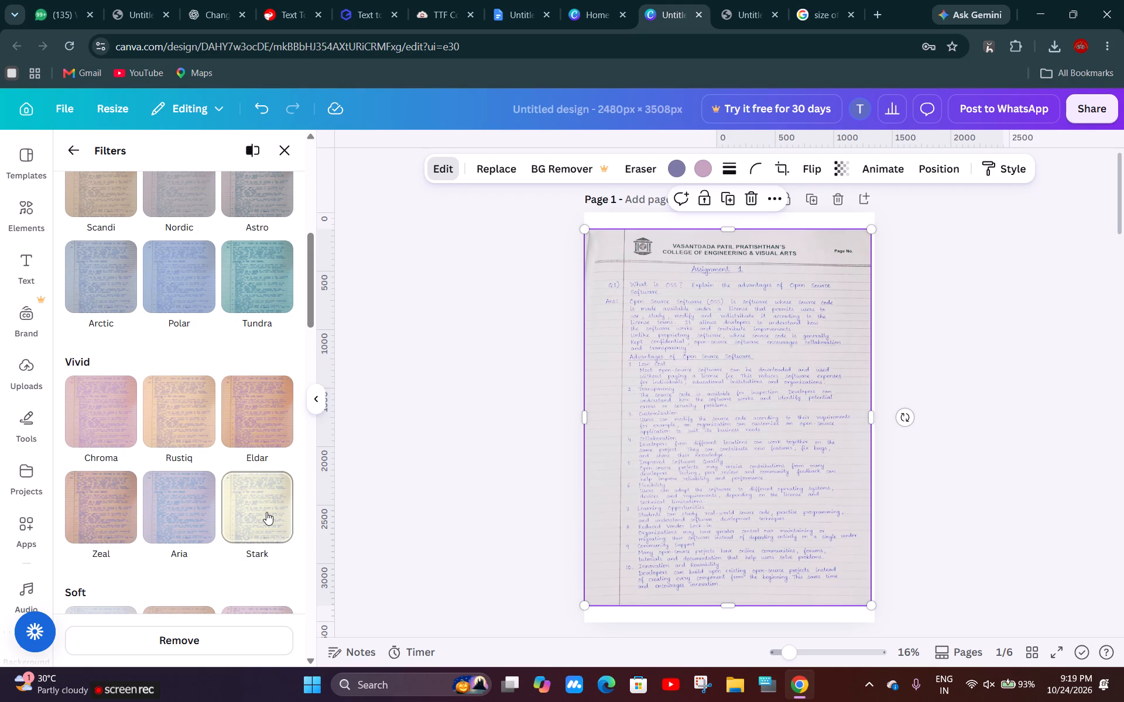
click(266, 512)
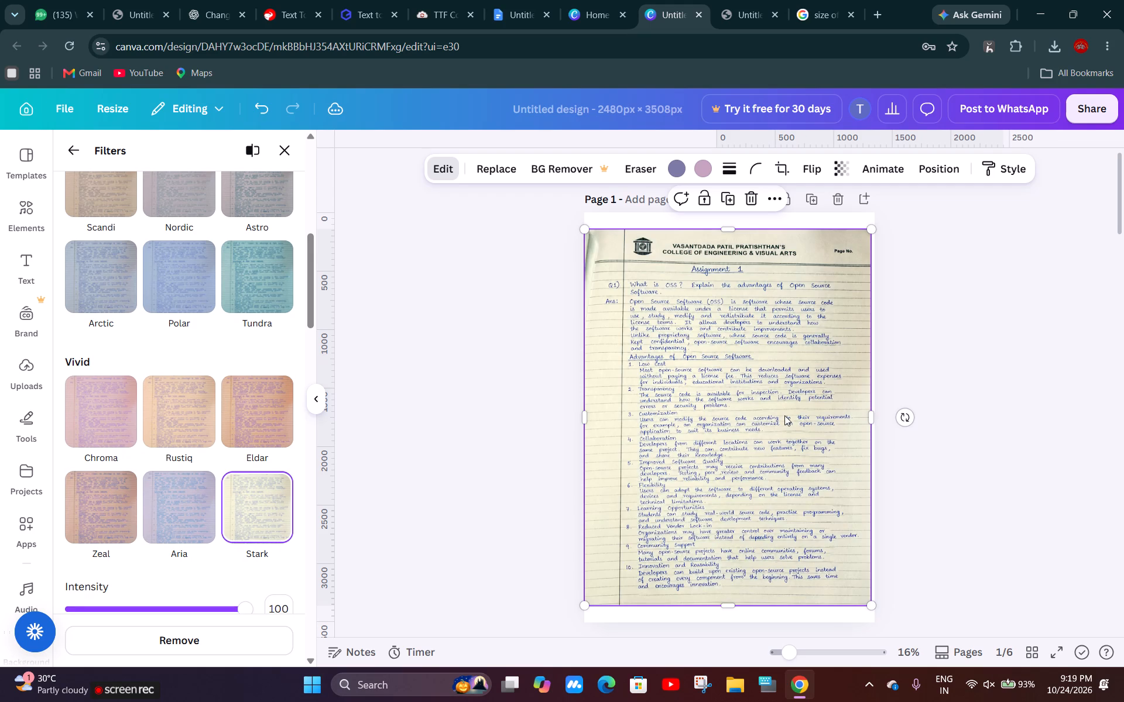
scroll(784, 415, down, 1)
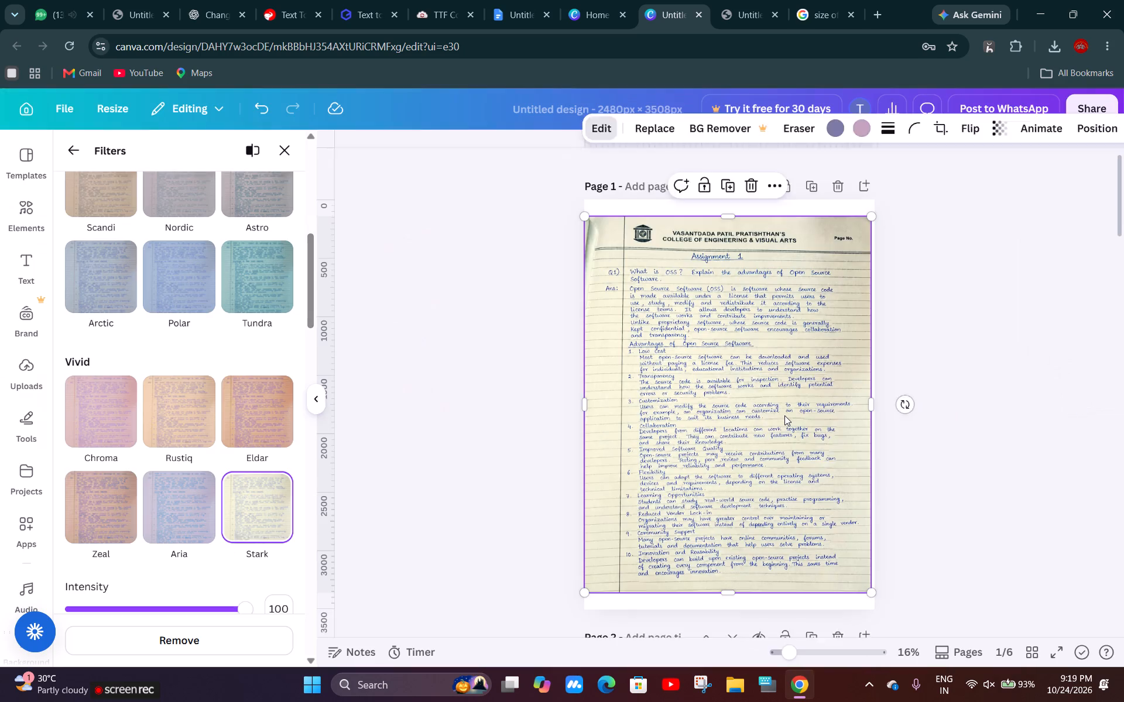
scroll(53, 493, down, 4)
Apply the Ink filter from the Mono set to the handwritten image on page 1.
scroll(155, 522, down, 5)
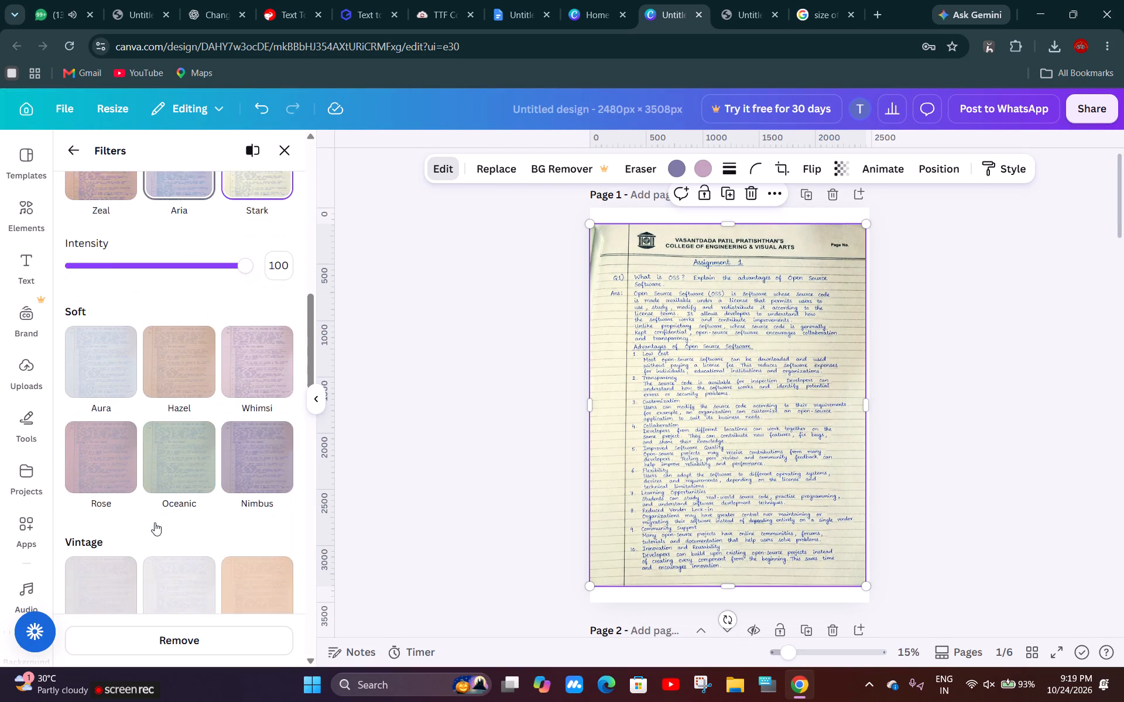
scroll(155, 522, down, 5)
click(172, 384)
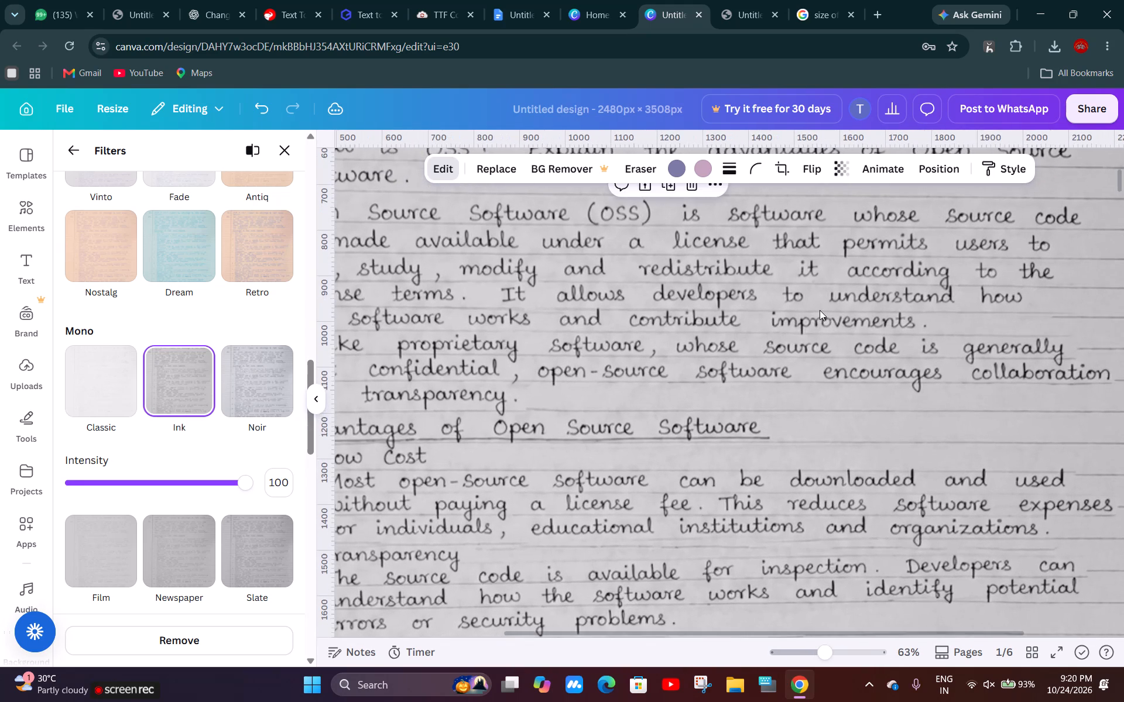
scroll(820, 310, up, 3)
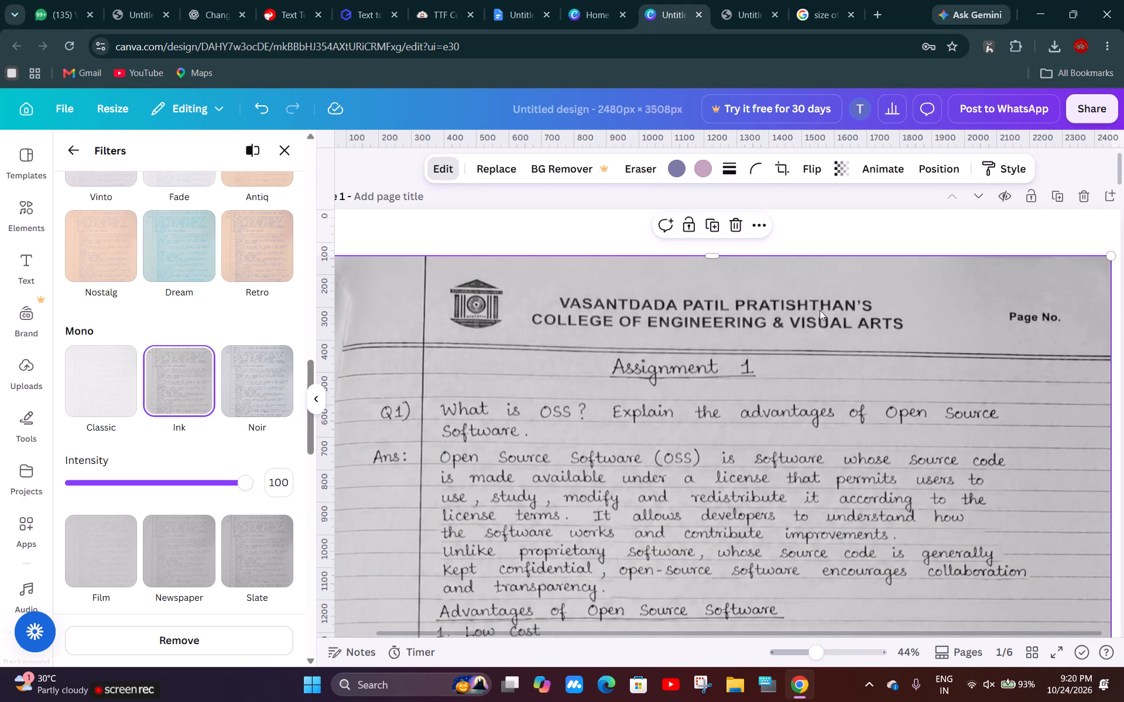
Apply the Mono Ink filter to the handwritten images on pages 2 and 3.
scroll(820, 310, down, 8)
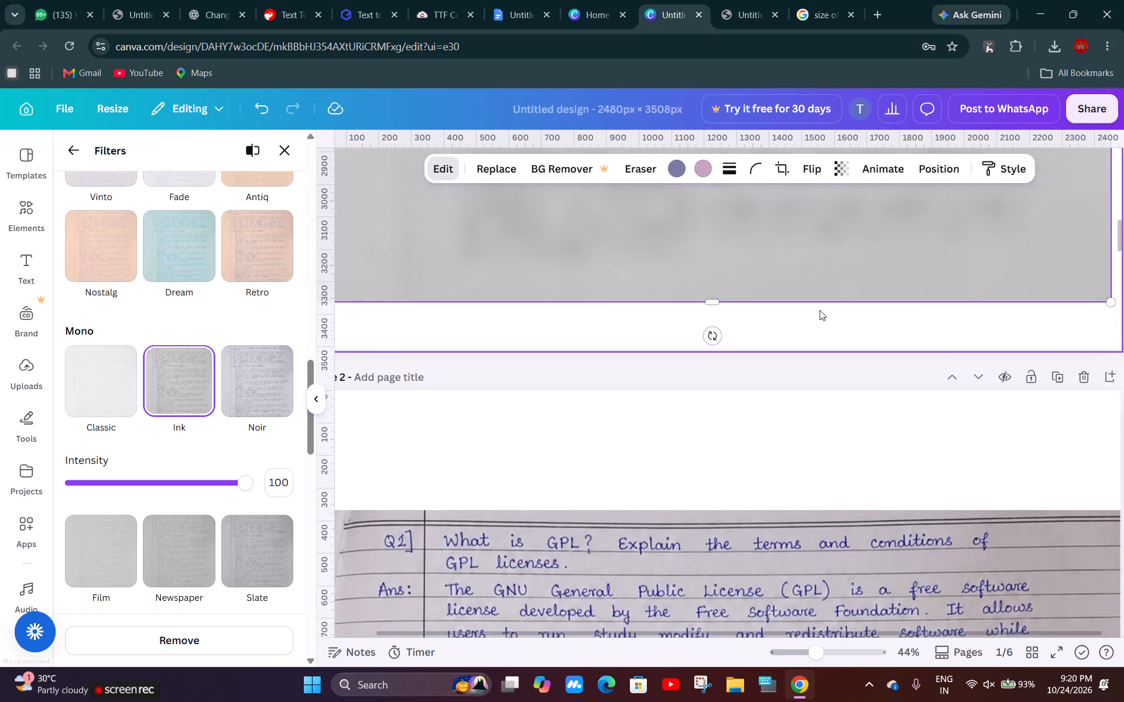
scroll(820, 310, down, 3)
click(736, 380)
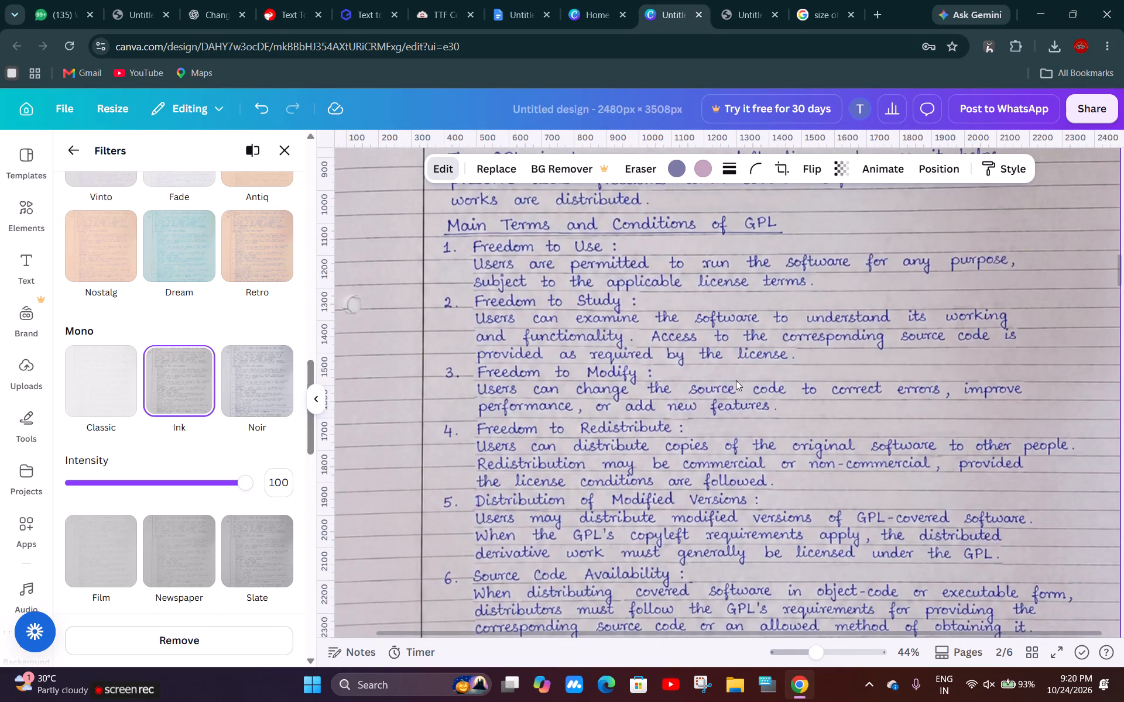
click(174, 380)
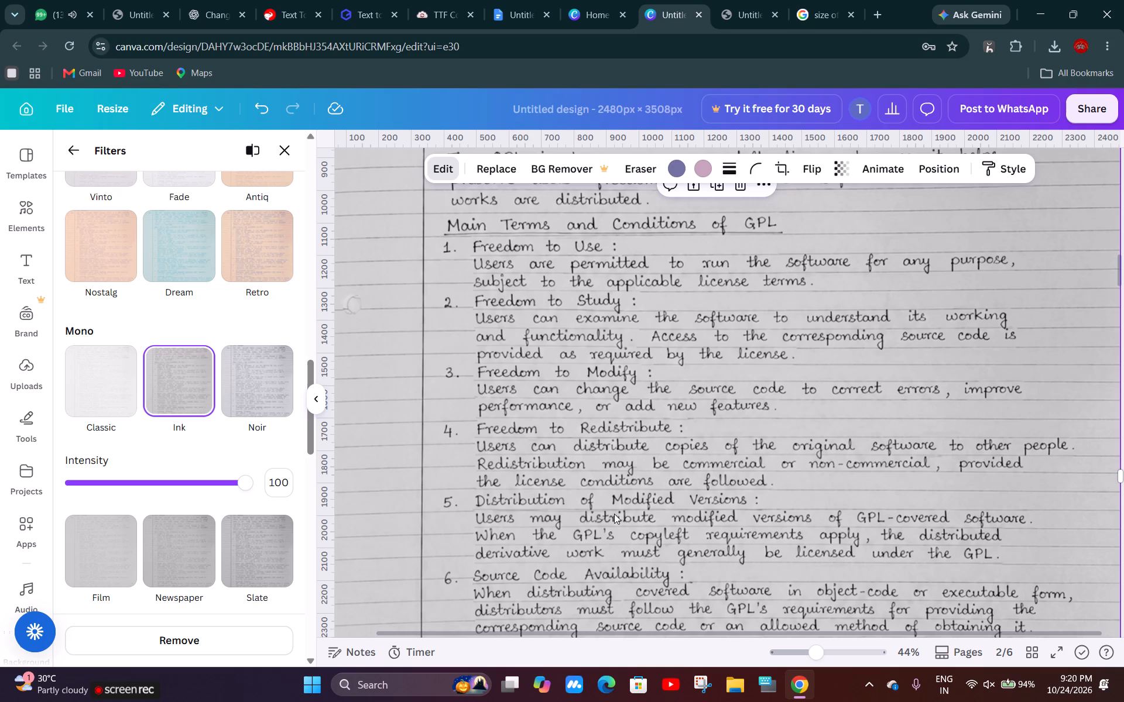
scroll(608, 461, down, 3)
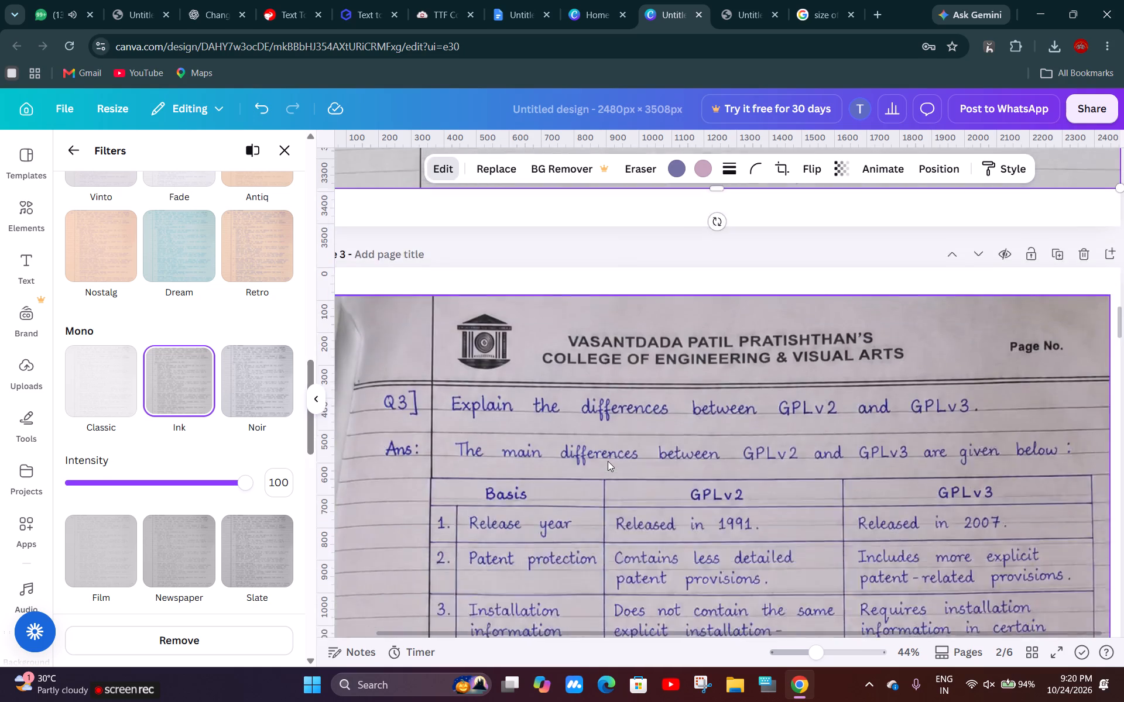
scroll(608, 461, down, 3)
click(606, 407)
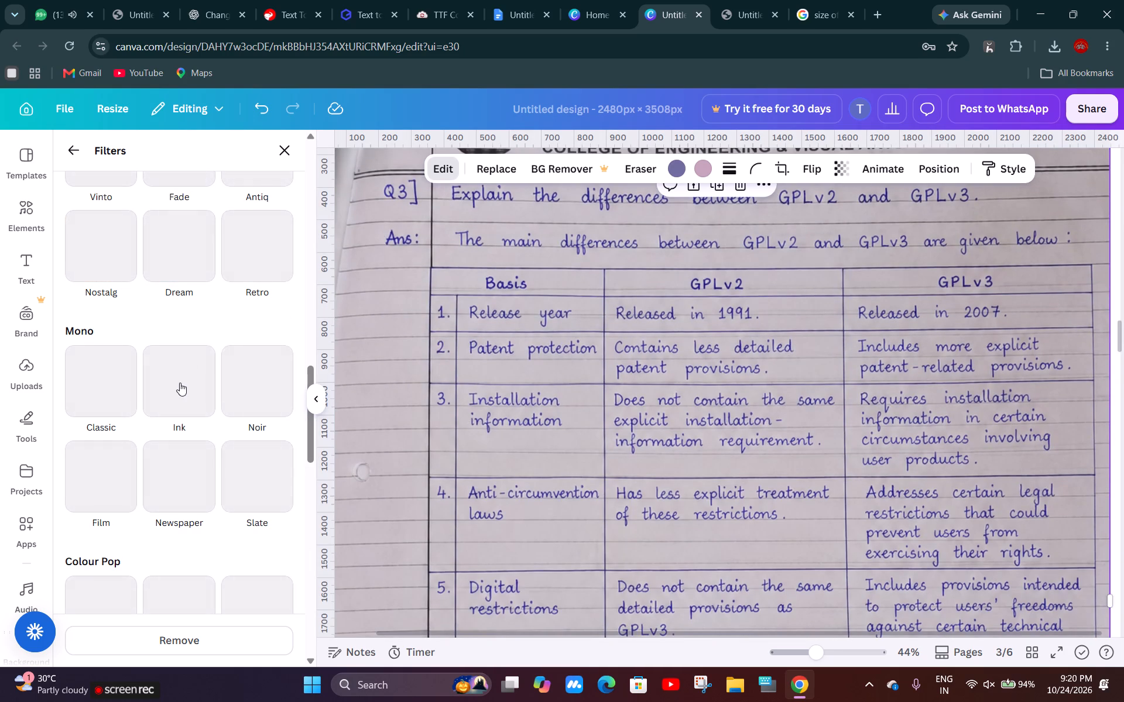
click(178, 388)
Apply the Mono Ink filter to the handwritten images on pages 4 and 5.
scroll(722, 419, down, 8)
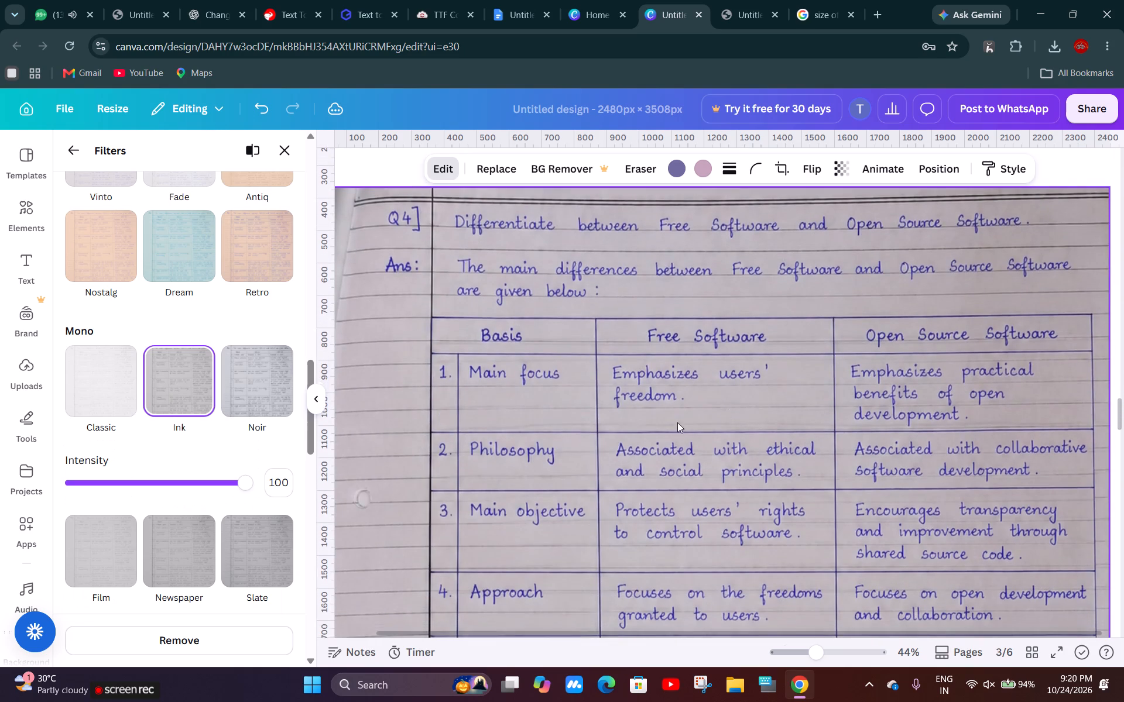
click(642, 423)
click(183, 378)
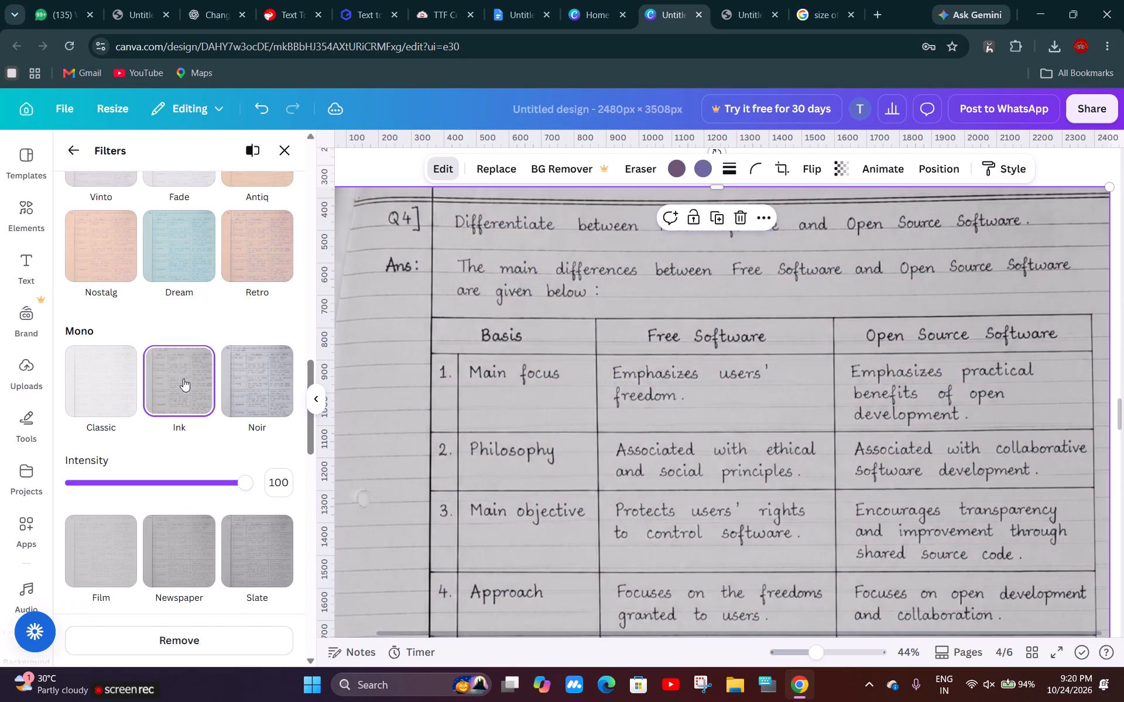
scroll(589, 529, down, 6)
click(589, 529)
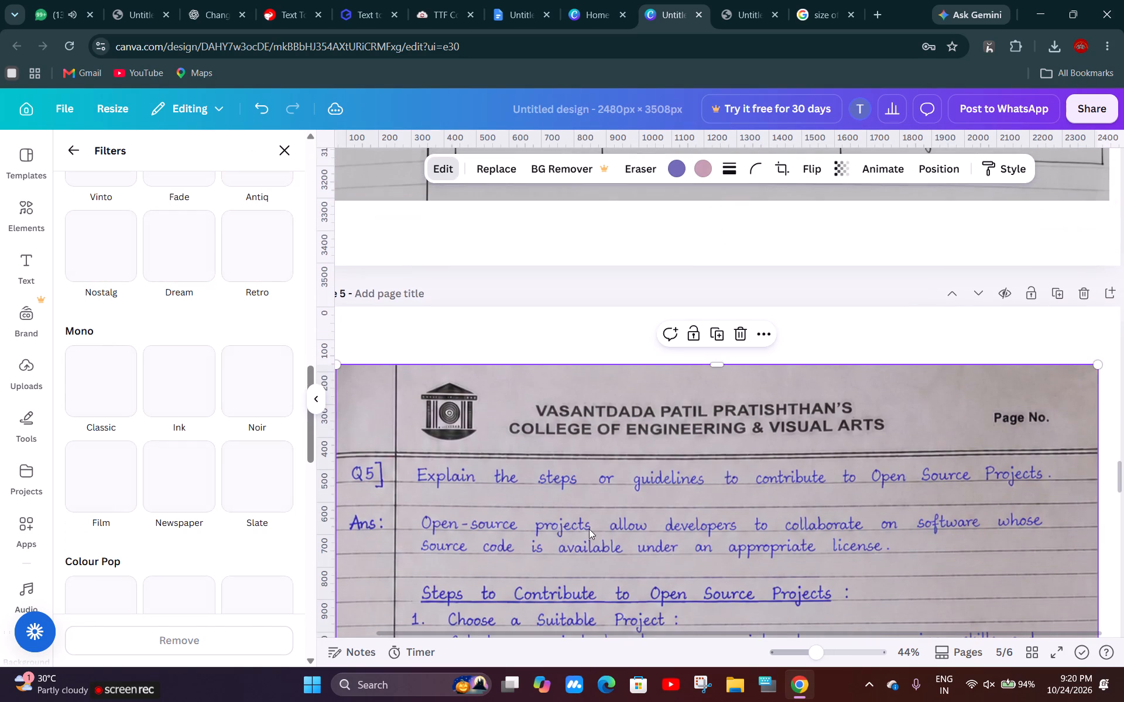
click(178, 398)
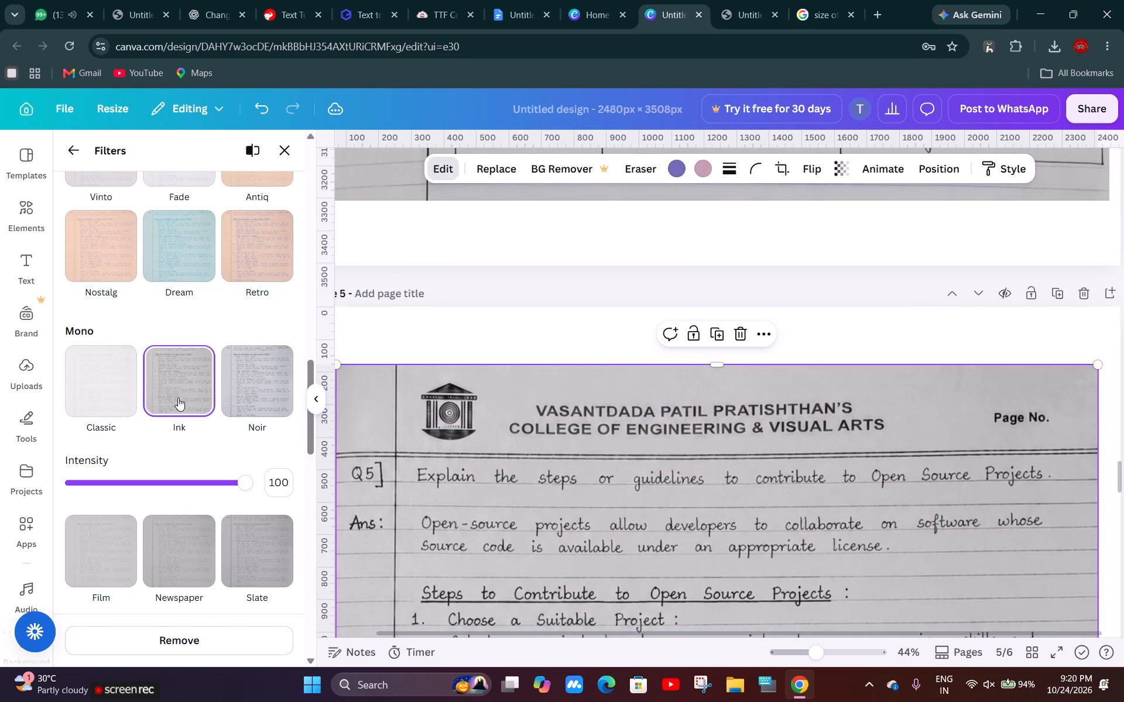
Apply the Mono Ink filter to the handwritten image on page 6 and check the filtered page.
scroll(592, 470, down, 10)
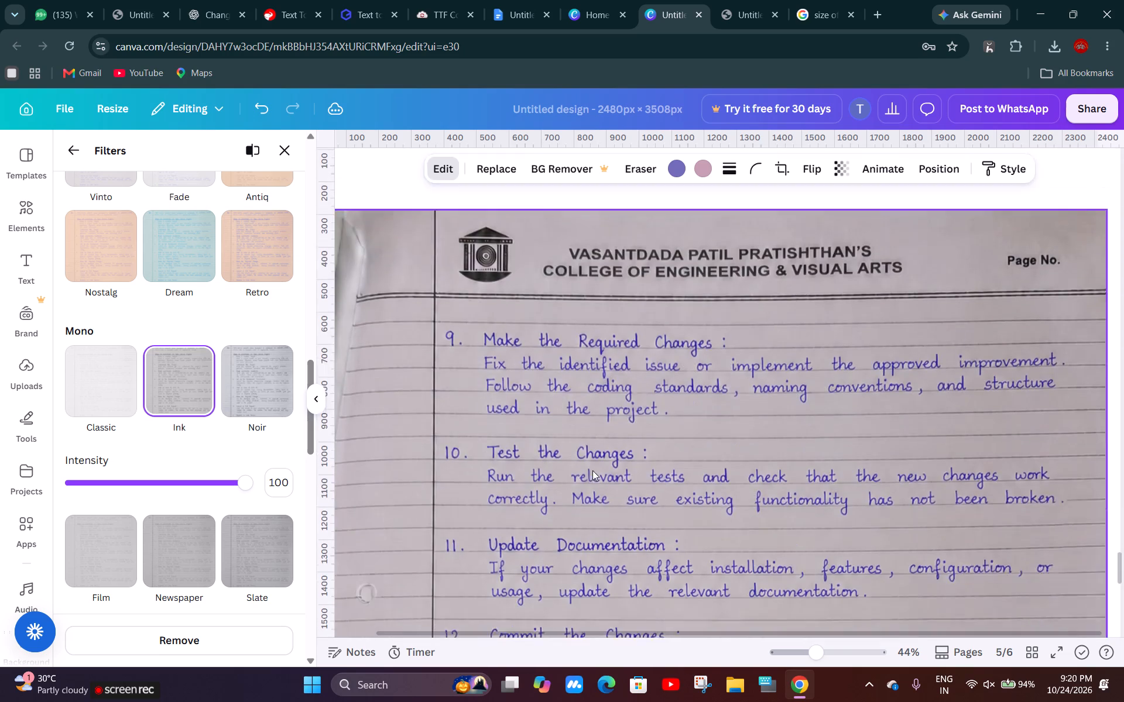
scroll(592, 470, up, 1)
click(553, 433)
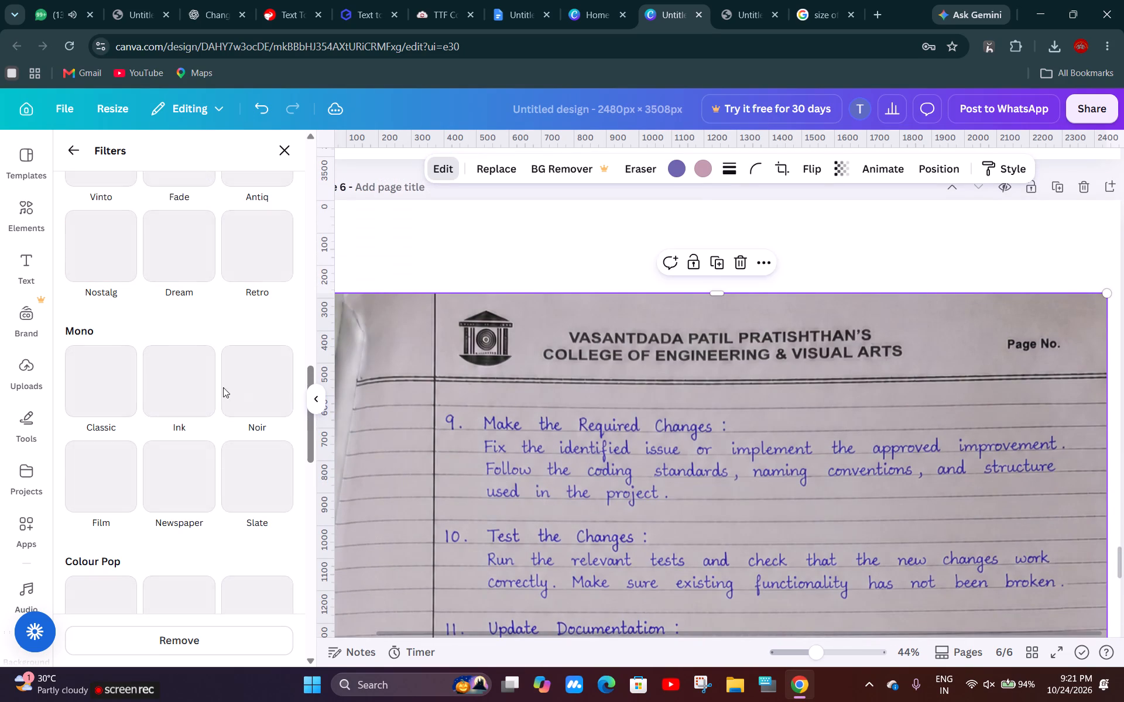
click(181, 398)
scroll(659, 647, down, 3)
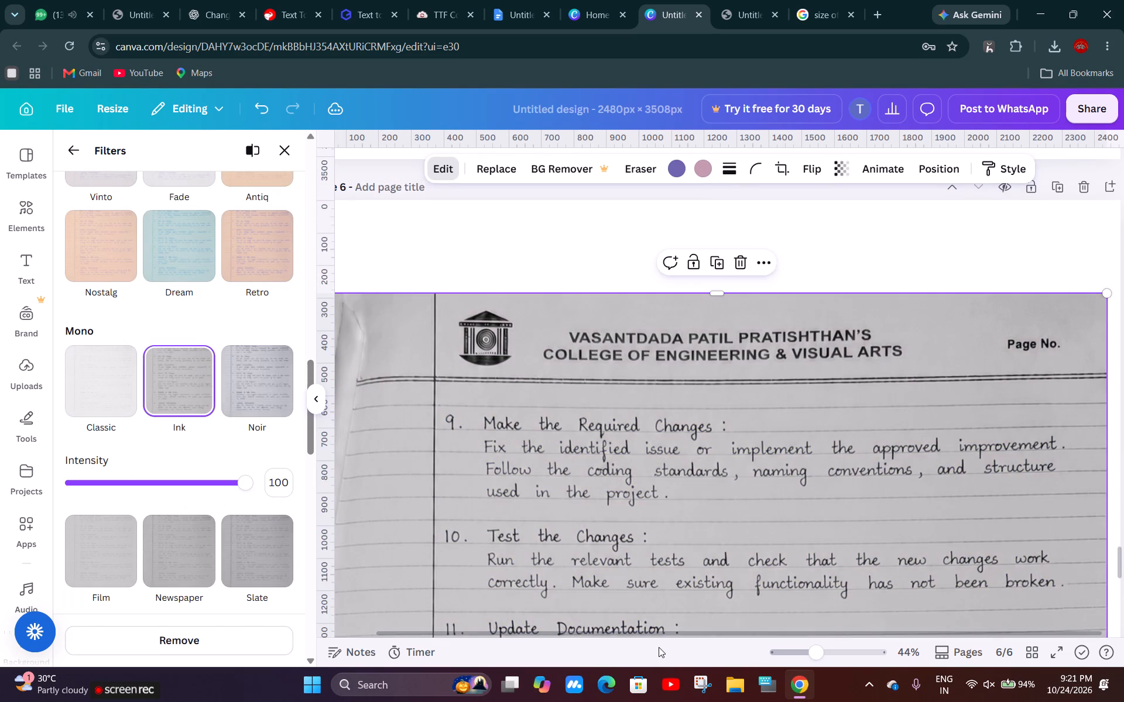
scroll(653, 507, down, 11)
scroll(653, 507, up, 1)
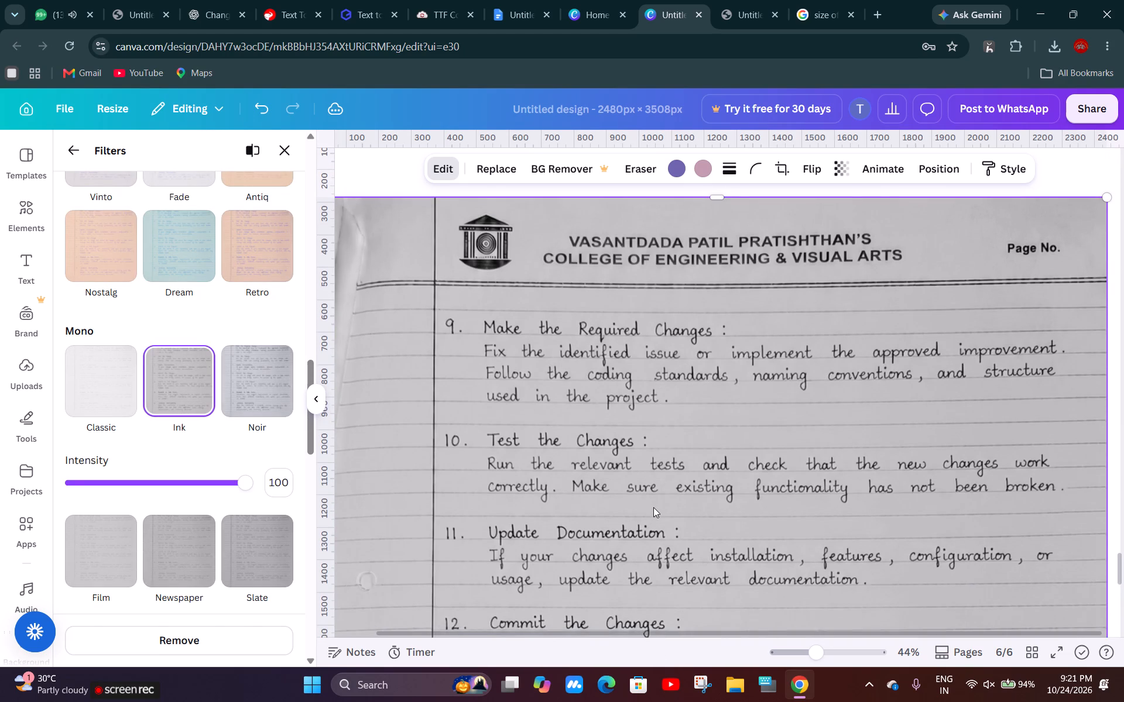
scroll(653, 507, up, 1)
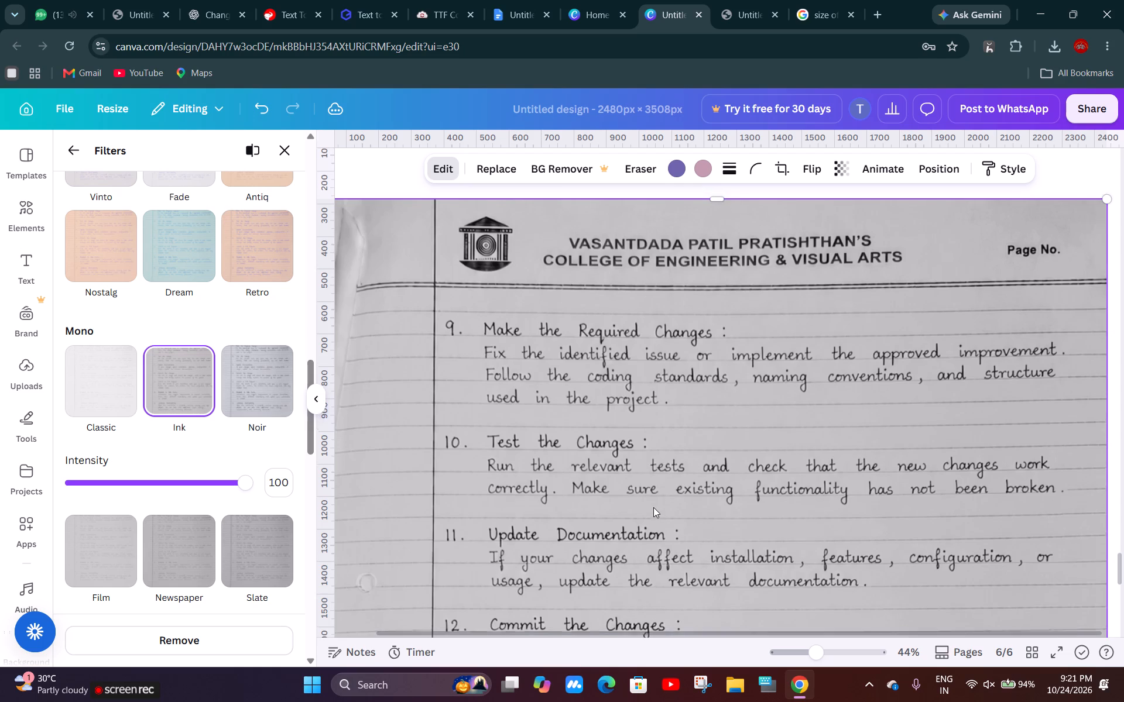
scroll(653, 507, up, 1)
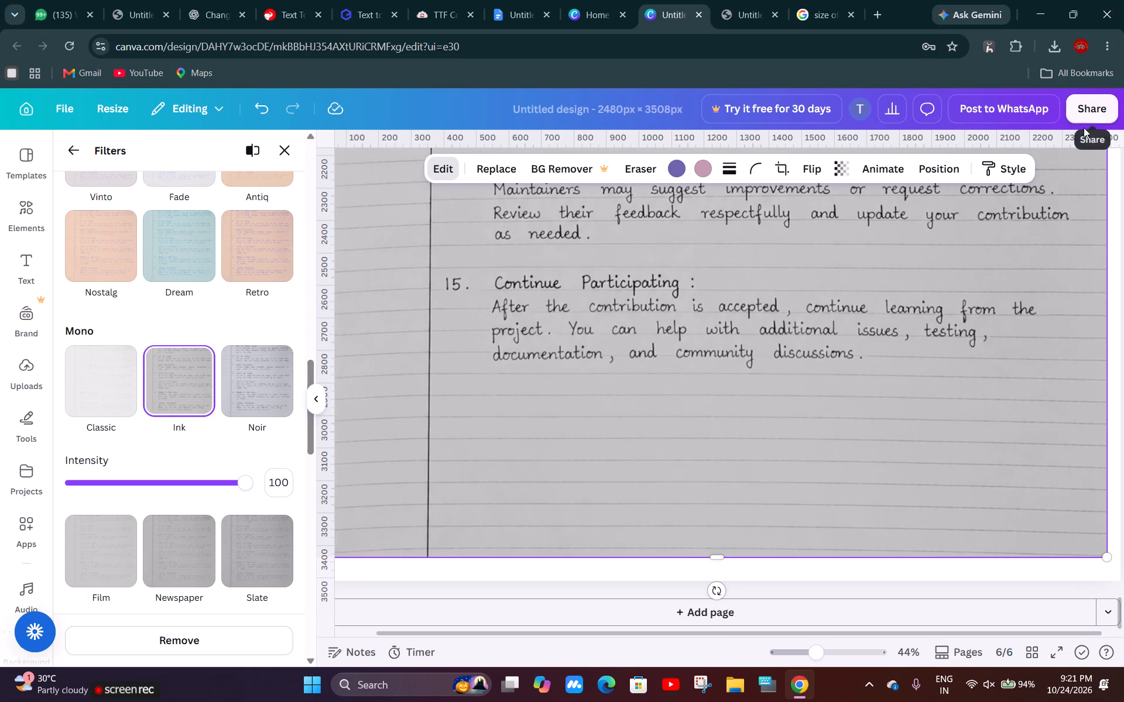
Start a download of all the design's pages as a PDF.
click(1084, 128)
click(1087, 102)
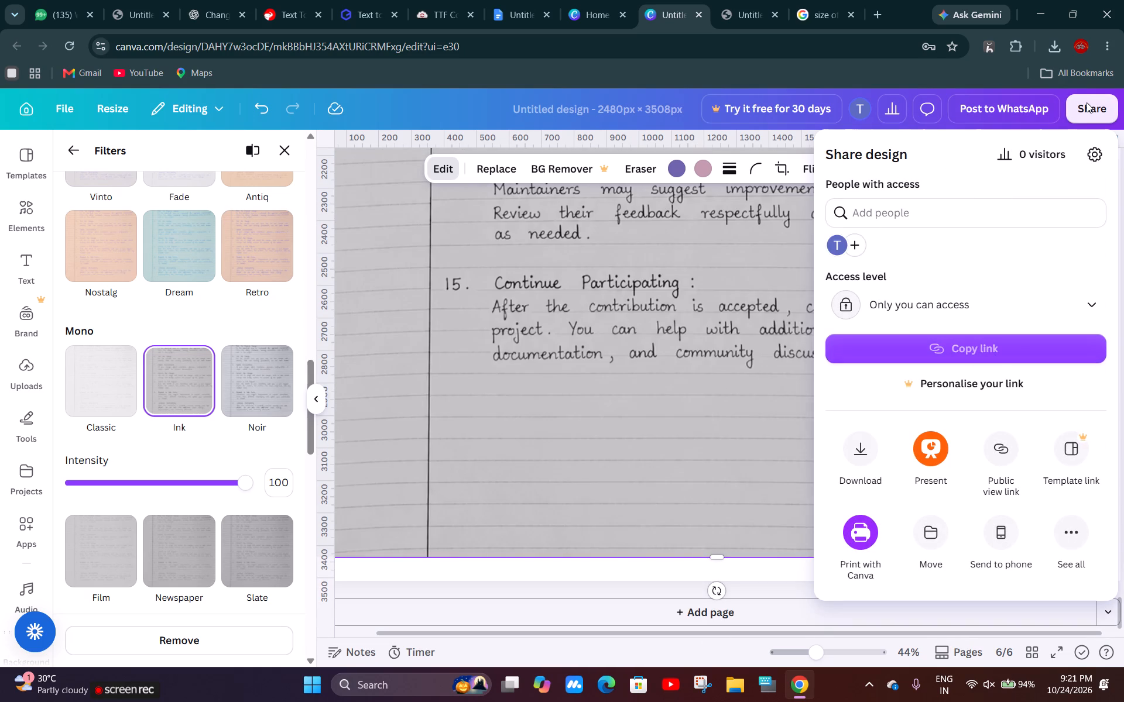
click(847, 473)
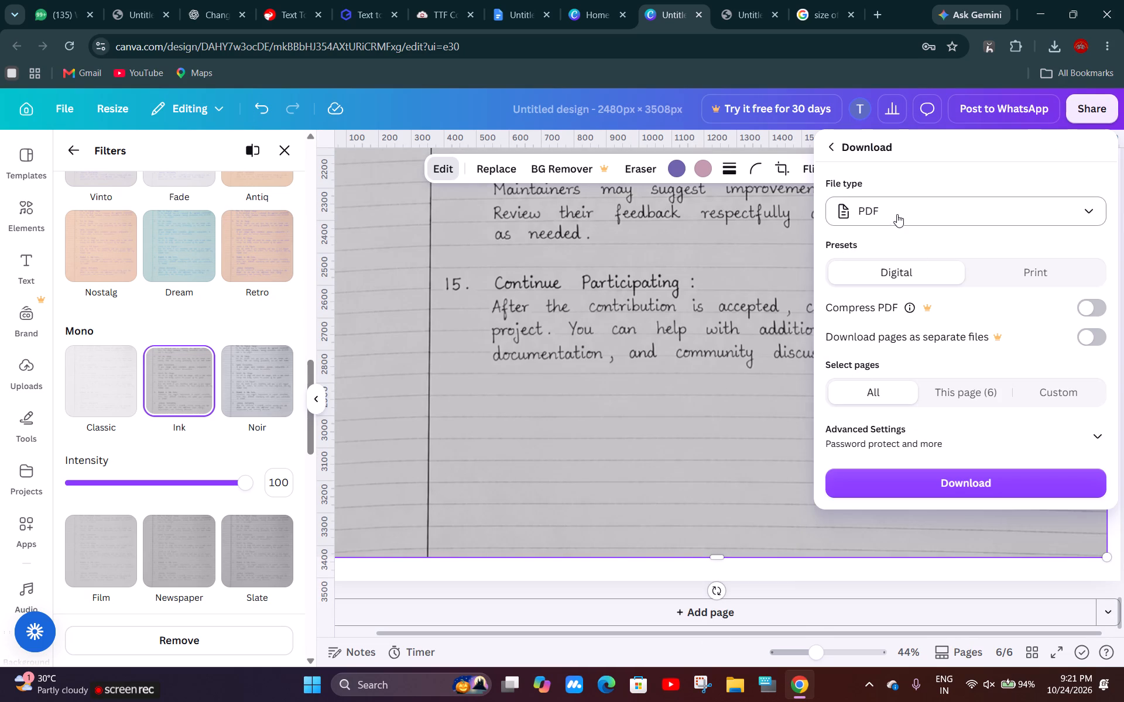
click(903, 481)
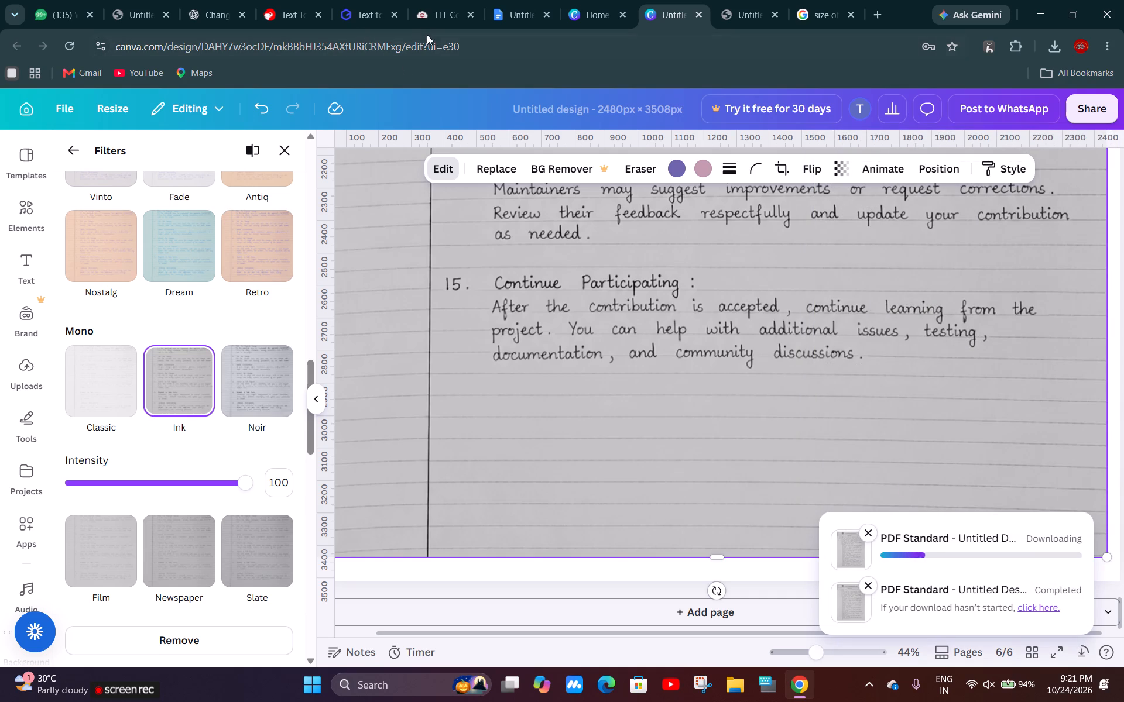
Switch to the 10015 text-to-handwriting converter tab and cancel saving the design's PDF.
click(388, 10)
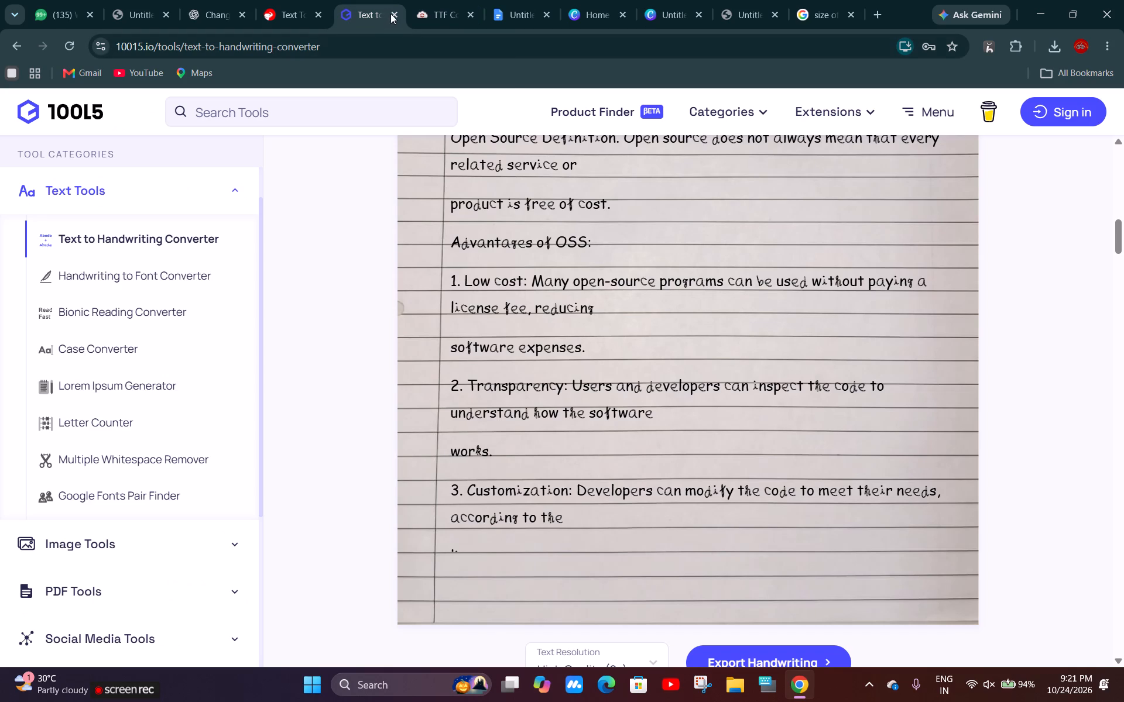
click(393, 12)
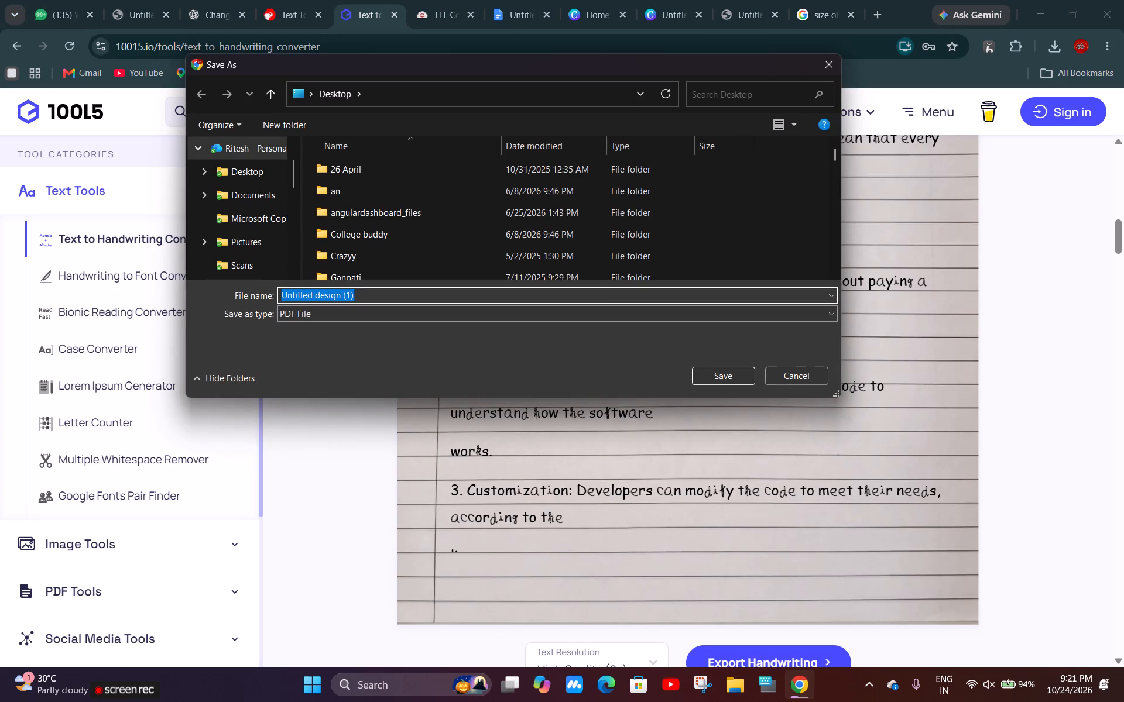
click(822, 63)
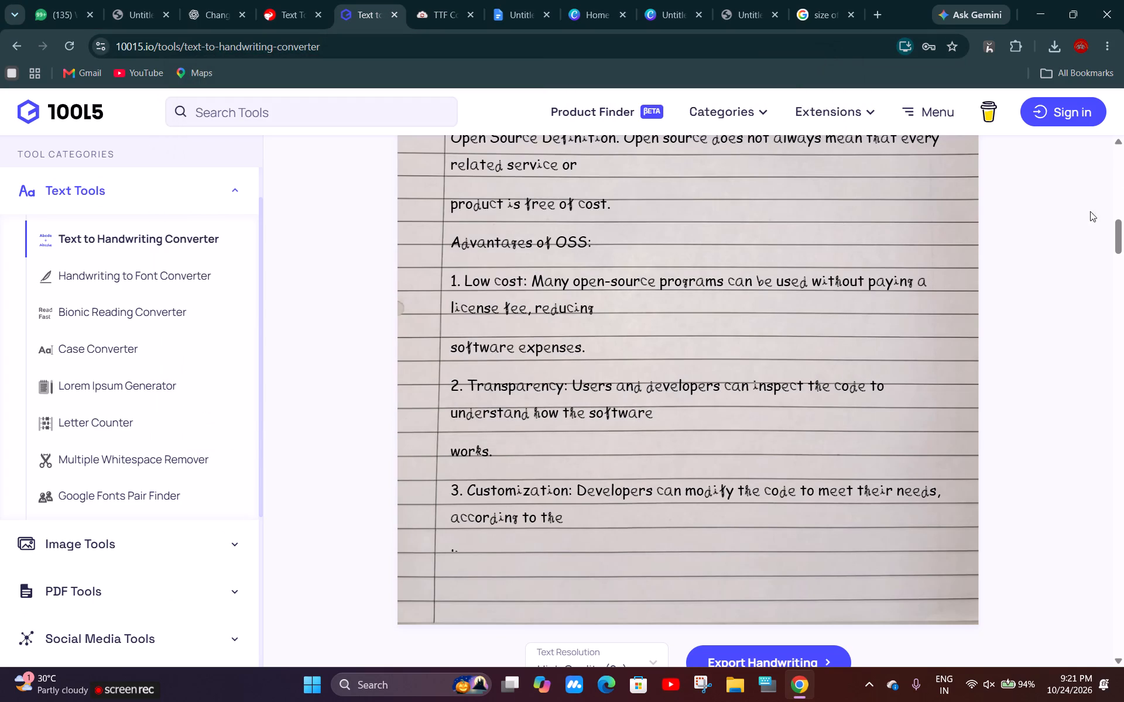
Switch back to the Canva design, download all its pages as a digital PDF, and save it to the Desktop under the suggested file name.
click(671, 0)
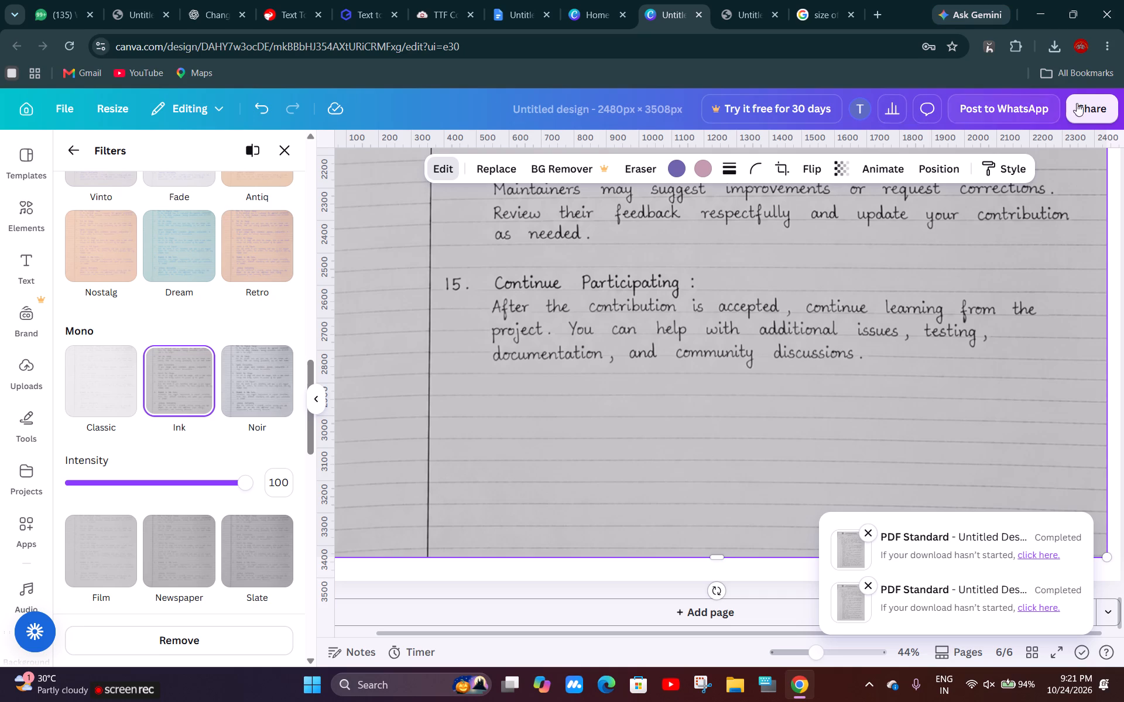
click(1091, 113)
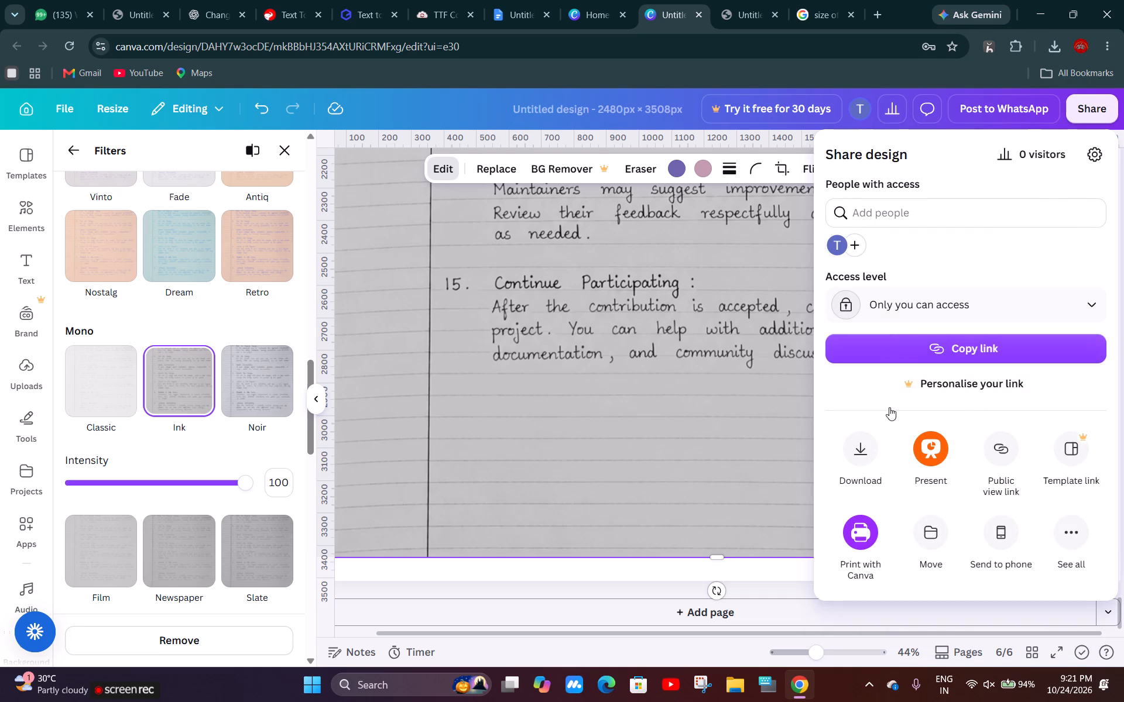
click(873, 452)
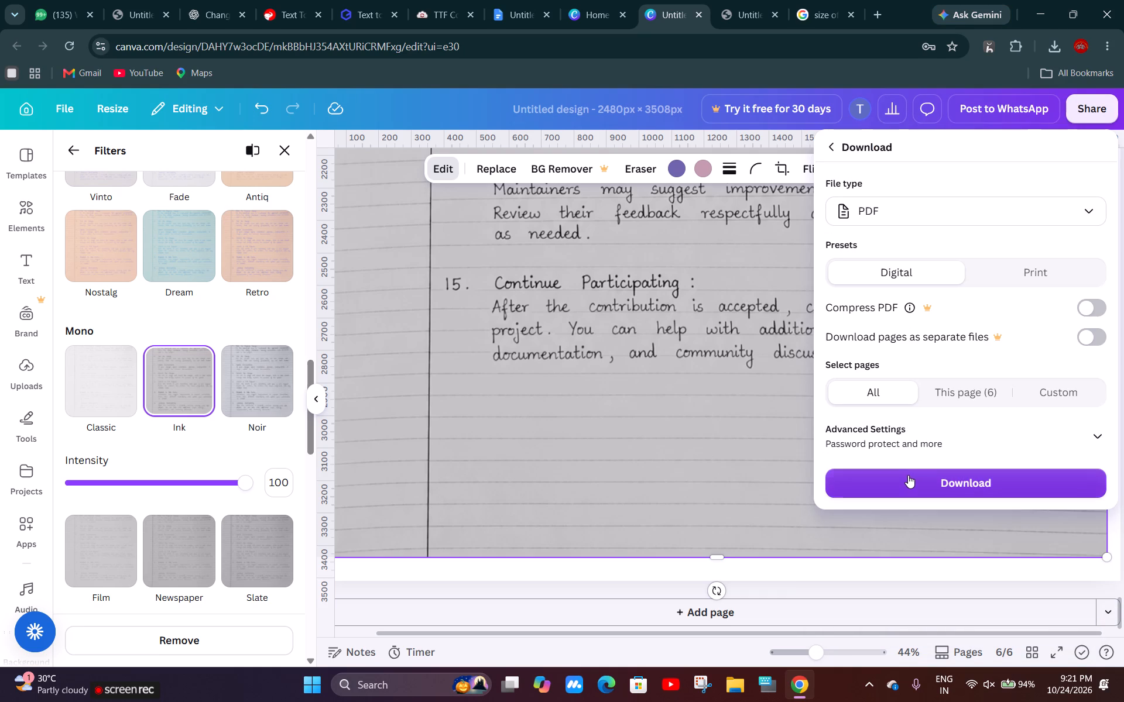
click(909, 475)
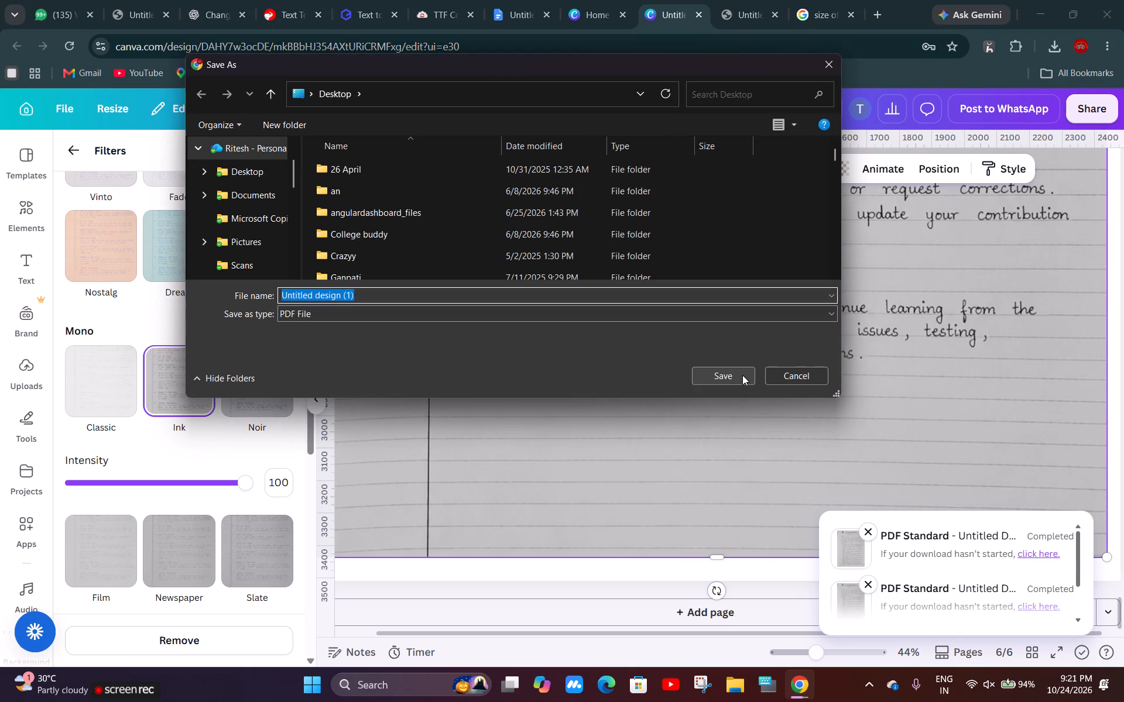
click(742, 375)
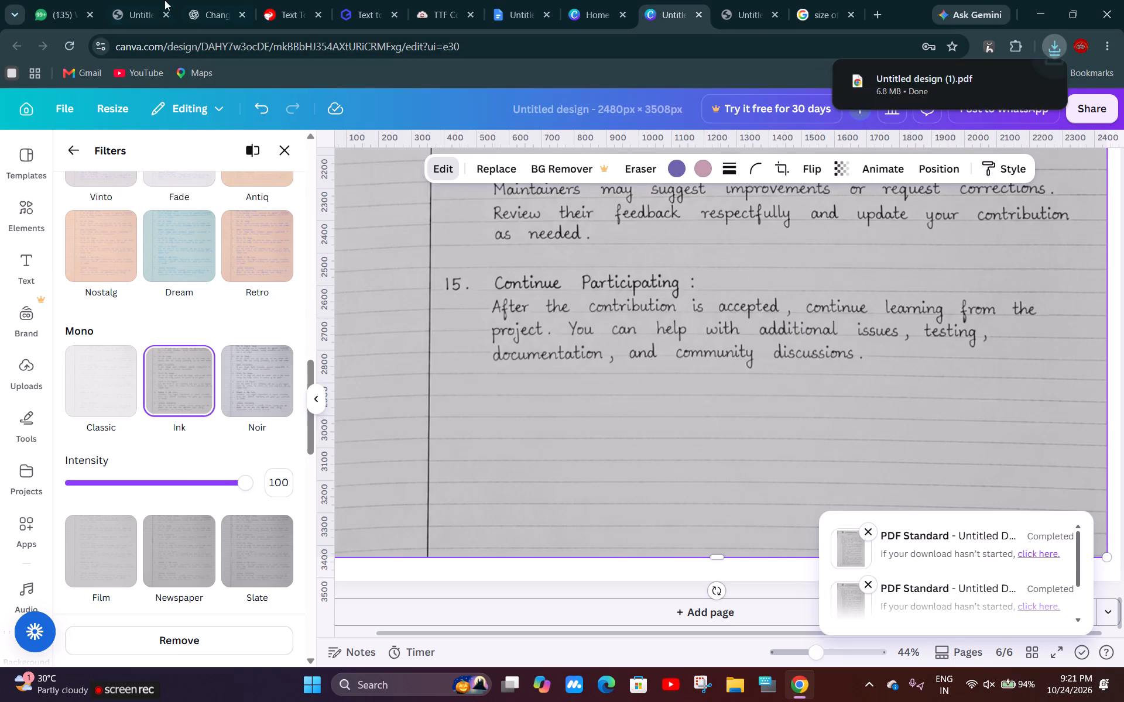